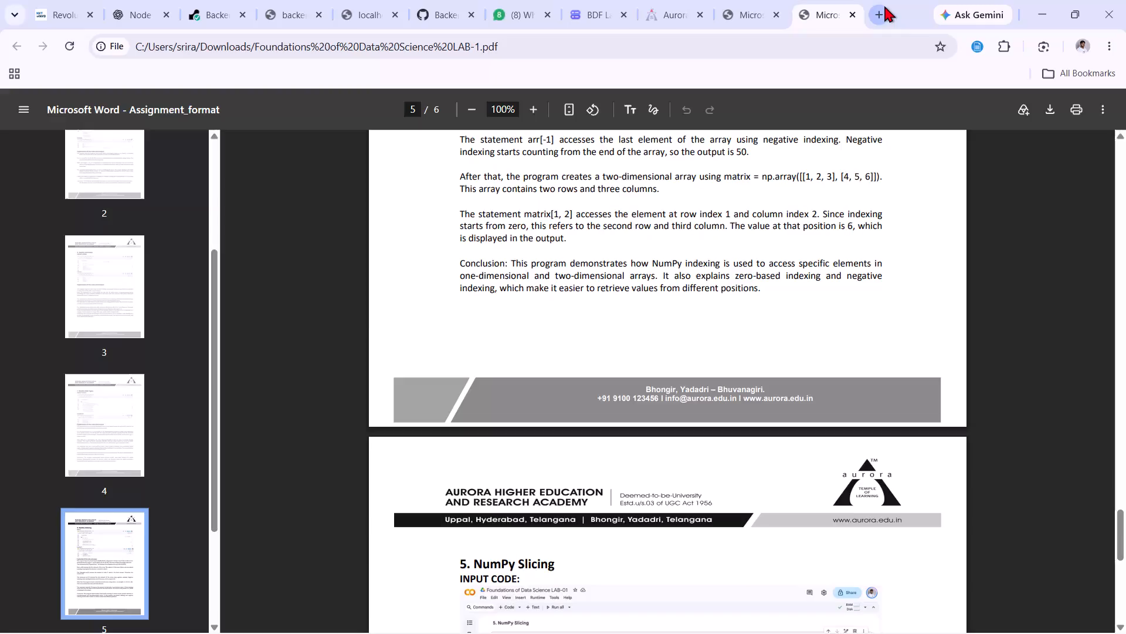
Open Google Colab in the browser and open the notebook "Foundations of Data Science LAB-01".
{"action": "type", "text": "GOO"}
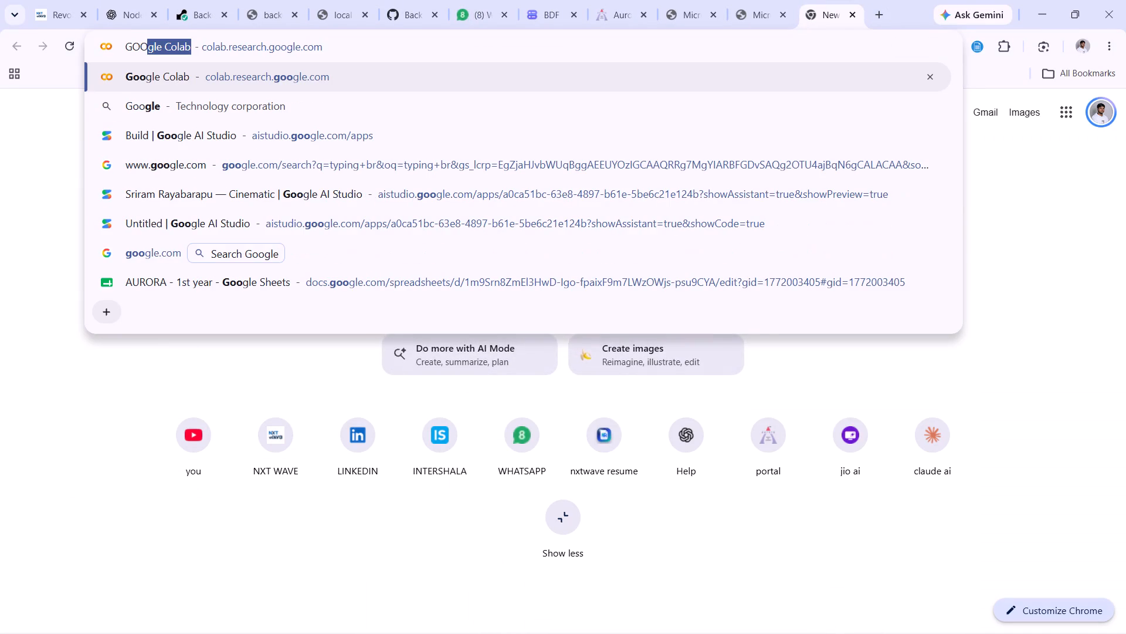
{"action": "key", "text": "Return"}
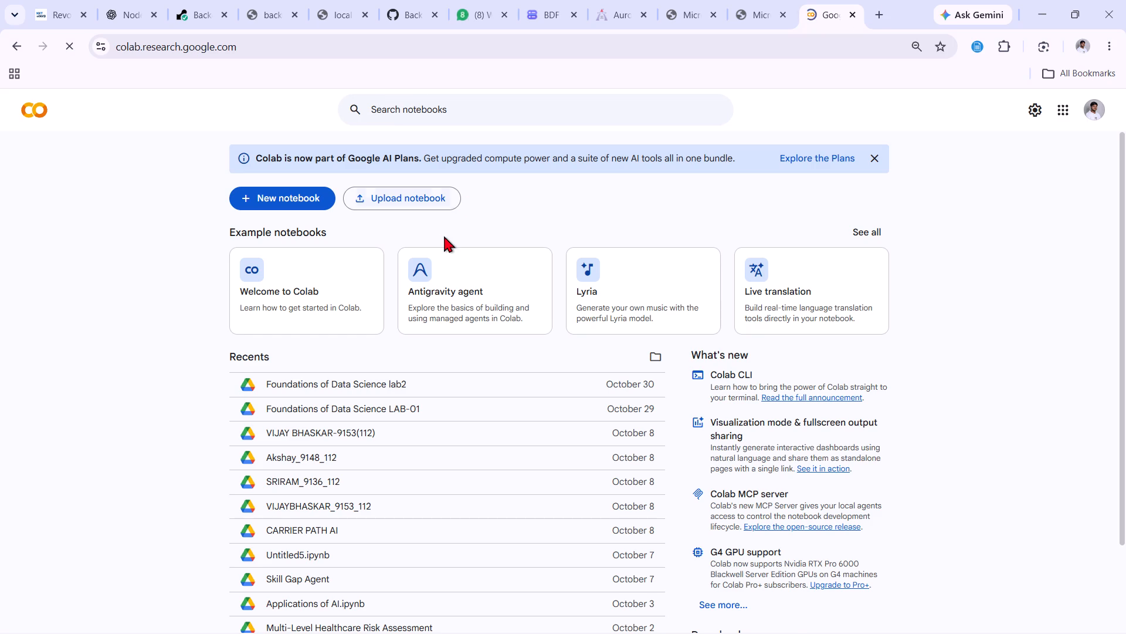
{"action": "scroll", "coordinate": [444, 236], "scroll_direction": "down", "scroll_amount": 1}
{"action": "left_click", "coordinate": [373, 347]}
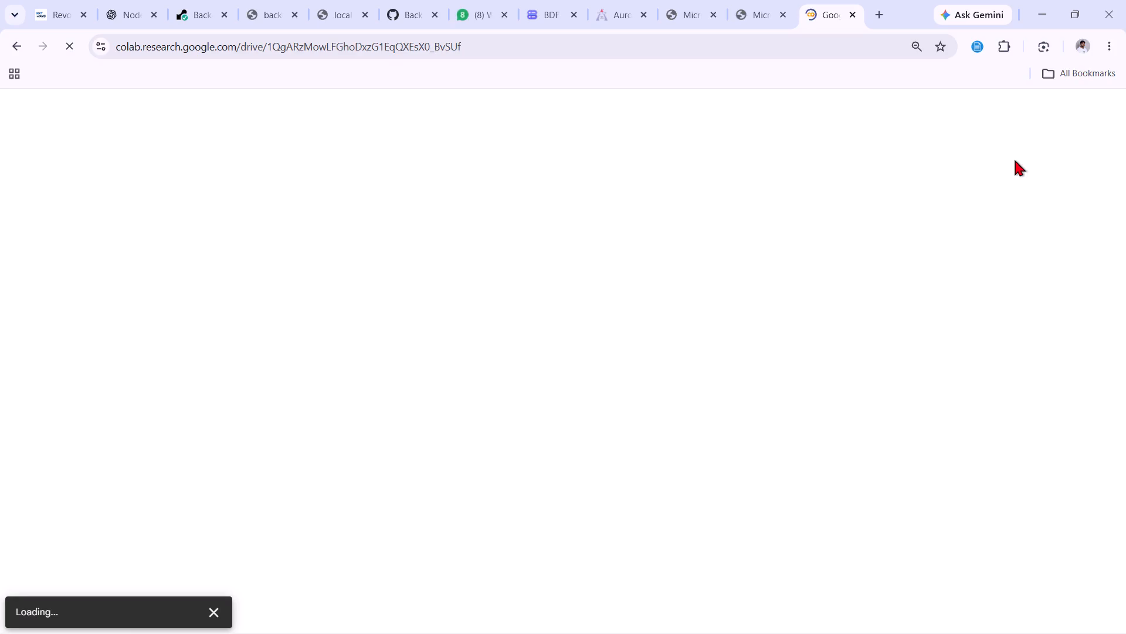
{"action": "scroll", "coordinate": [1015, 160], "scroll_direction": "up", "scroll_amount": 1}
Share the notebook with anyone with the link as Viewer and copy its link.
{"action": "left_click", "coordinate": [1036, 142]}
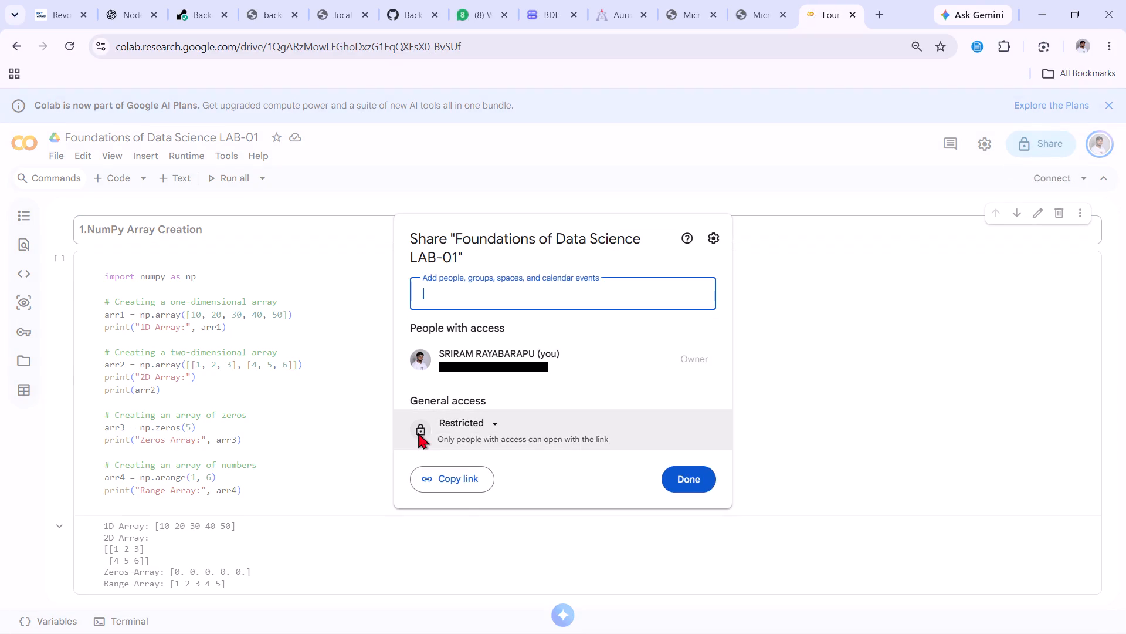
{"action": "left_click", "coordinate": [430, 430]}
{"action": "left_click", "coordinate": [450, 423]}
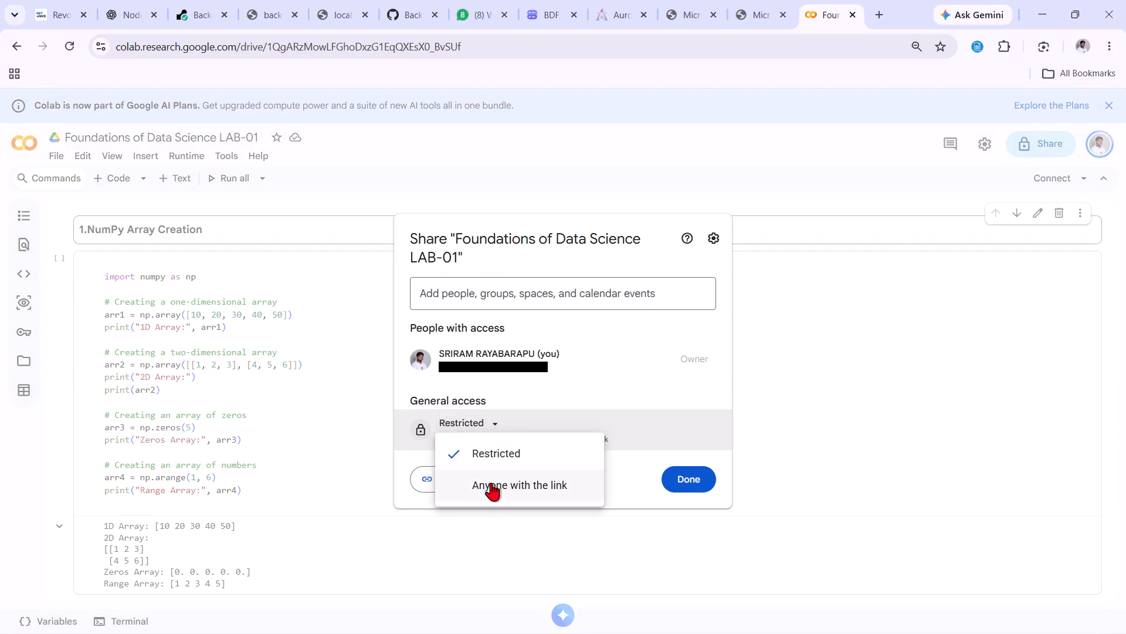
{"action": "left_click", "coordinate": [487, 488]}
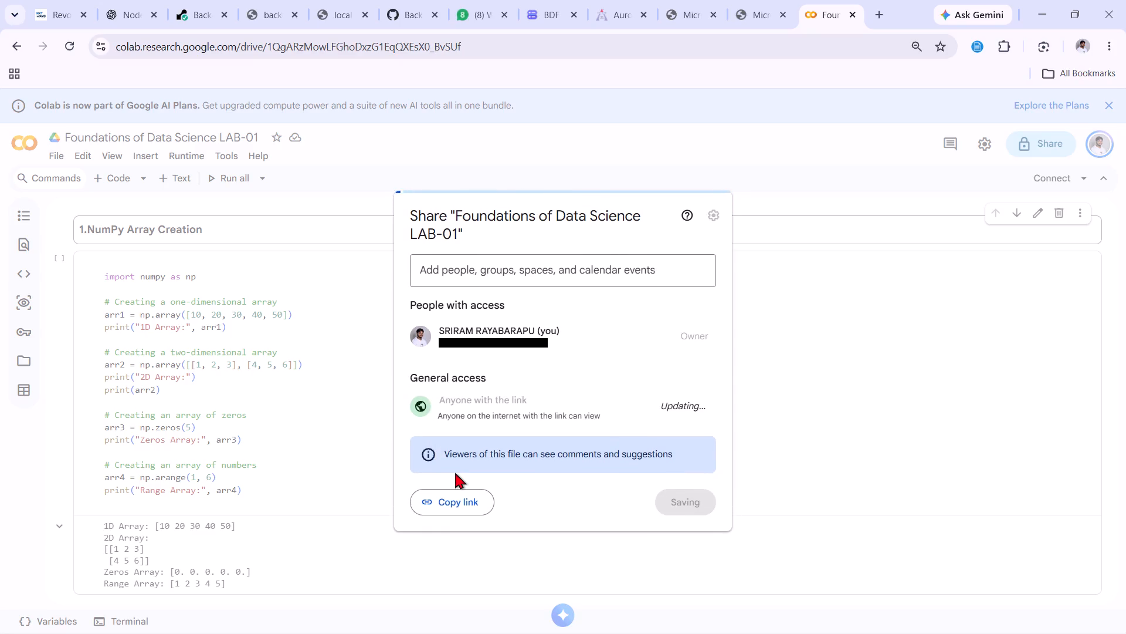
{"action": "left_click", "coordinate": [421, 512]}
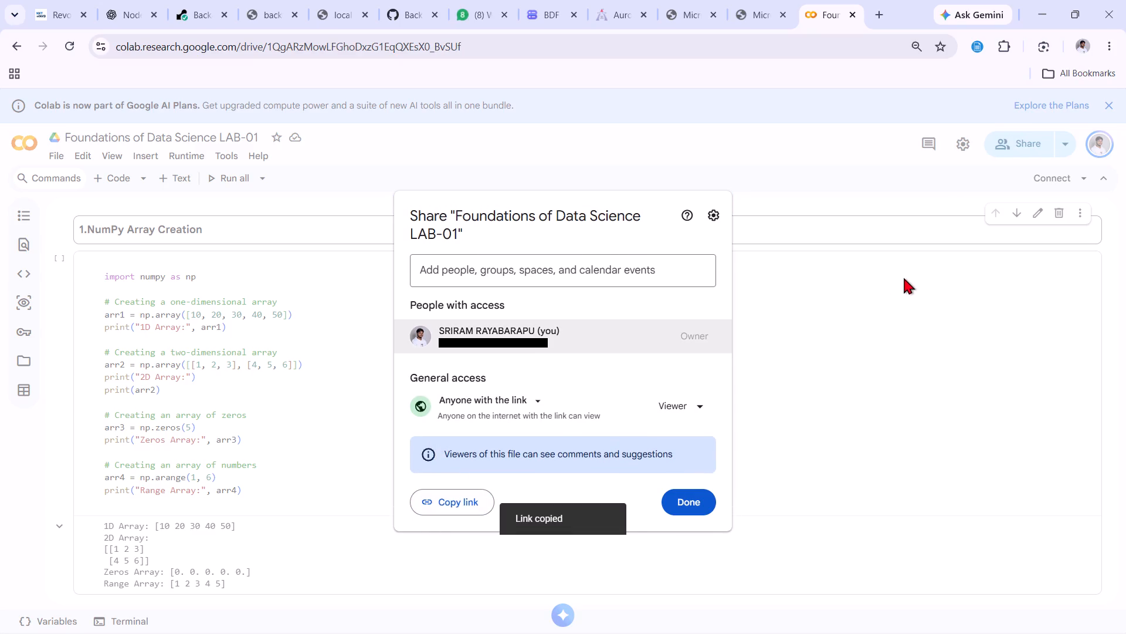
{"action": "left_click", "coordinate": [904, 278]}
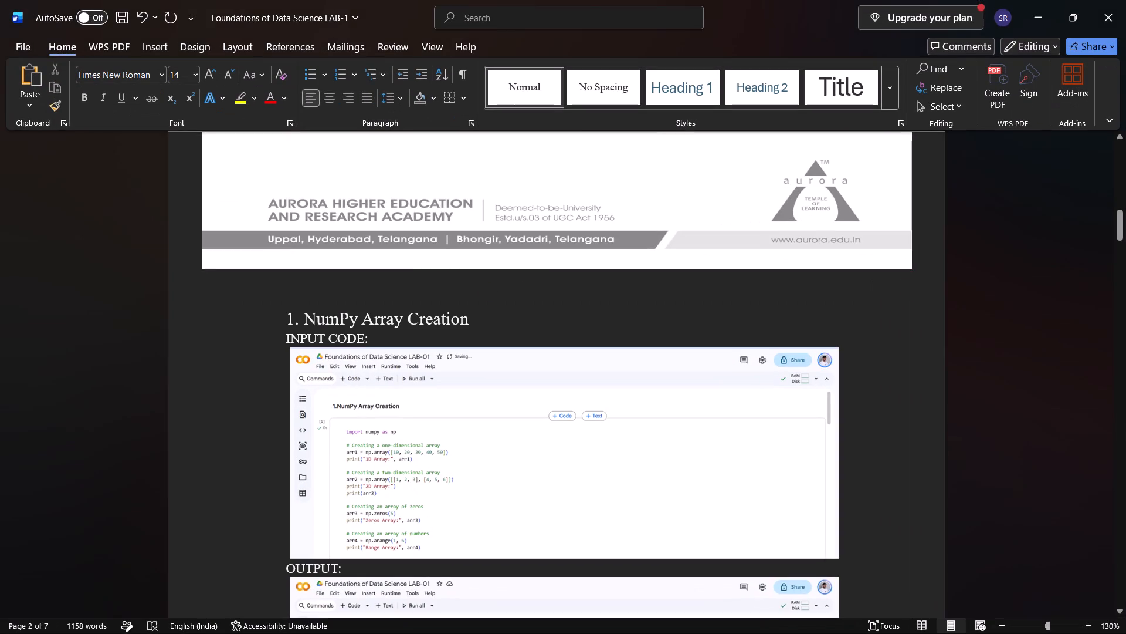
{"action": "key", "text": "g"}
{"action": "type", "text": "oogl"}
{"action": "key", "text": "space"}
{"action": "key", "text": "BackSpace"}
{"action": "type", "text": "e"}
{"action": "key", "text": "space"}
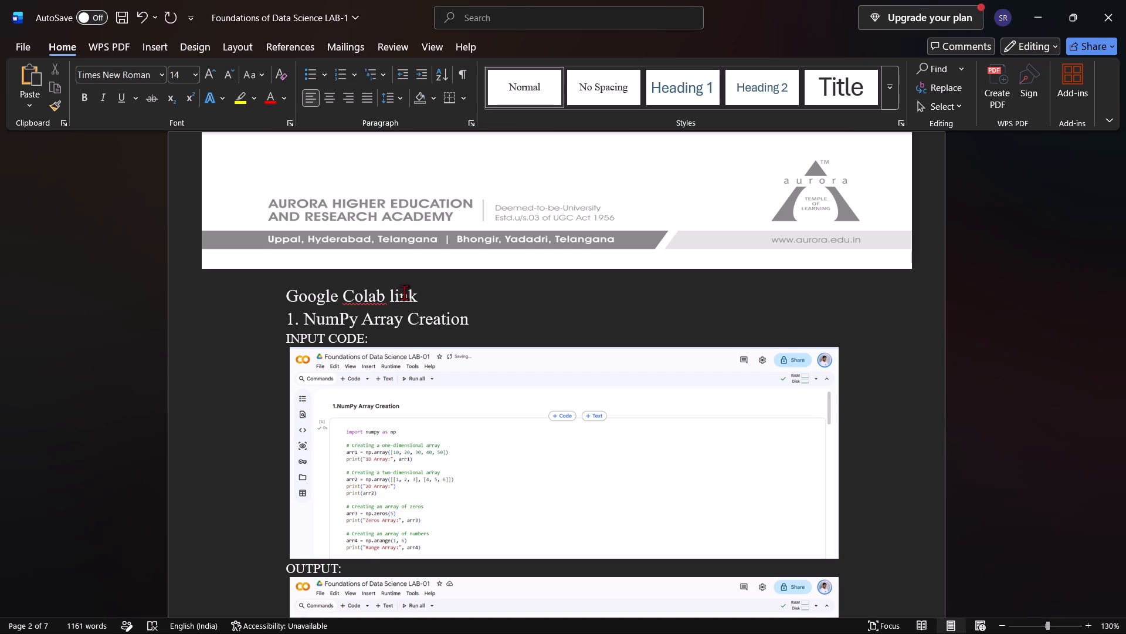
{"action": "key", "text": "shift+colon"}
{"action": "key", "text": "Return"}
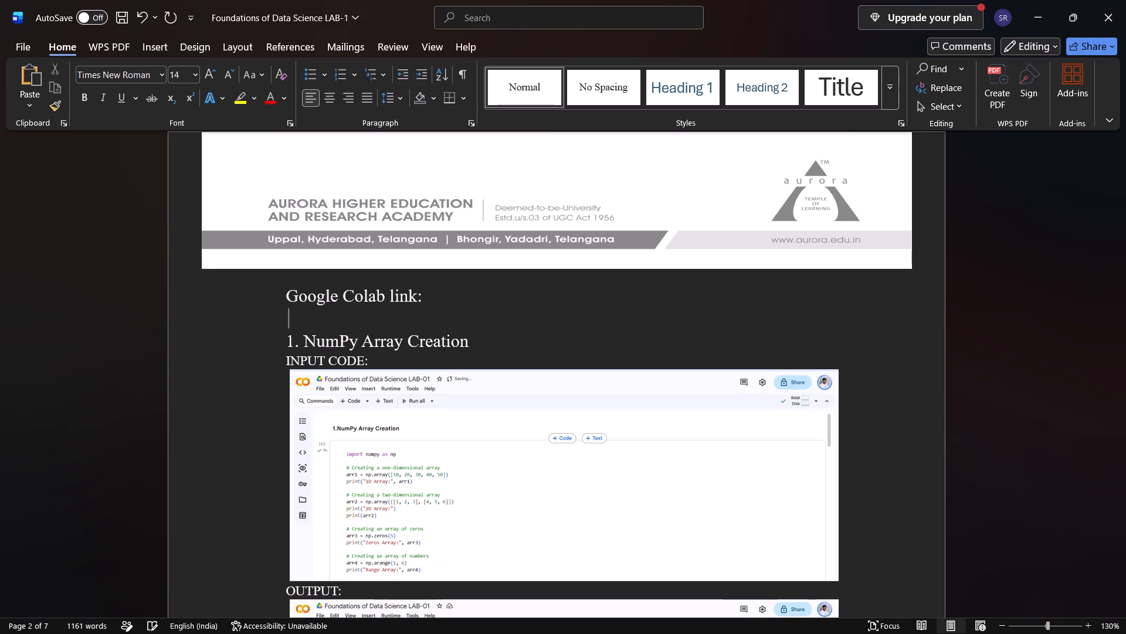
{"action": "key", "text": "BackSpace"}
{"action": "key", "text": "BackSpace"}
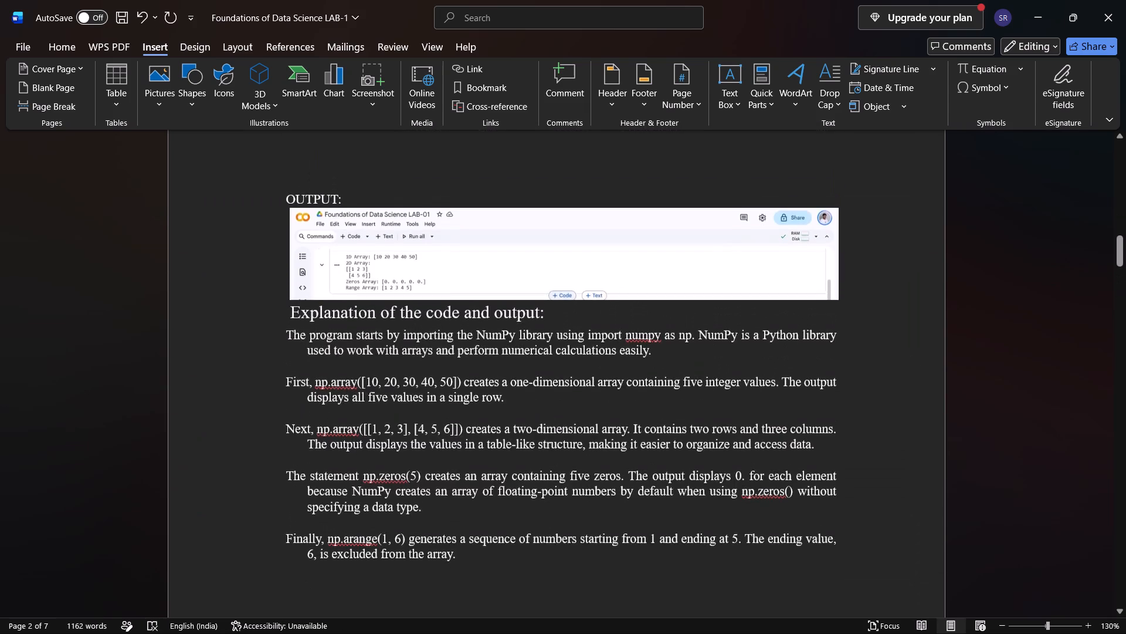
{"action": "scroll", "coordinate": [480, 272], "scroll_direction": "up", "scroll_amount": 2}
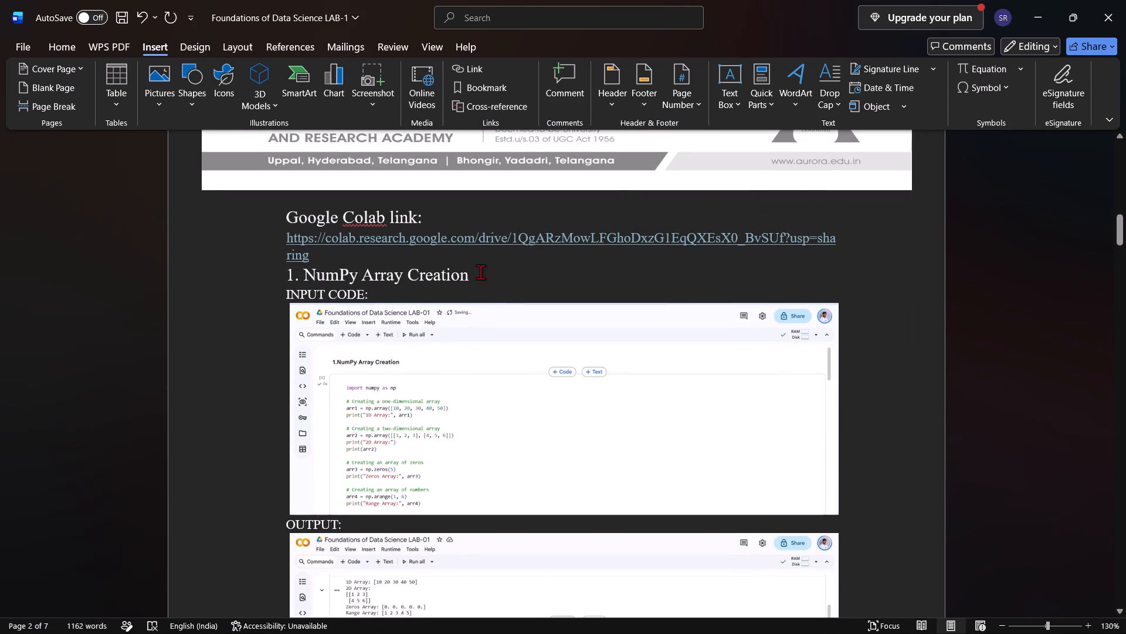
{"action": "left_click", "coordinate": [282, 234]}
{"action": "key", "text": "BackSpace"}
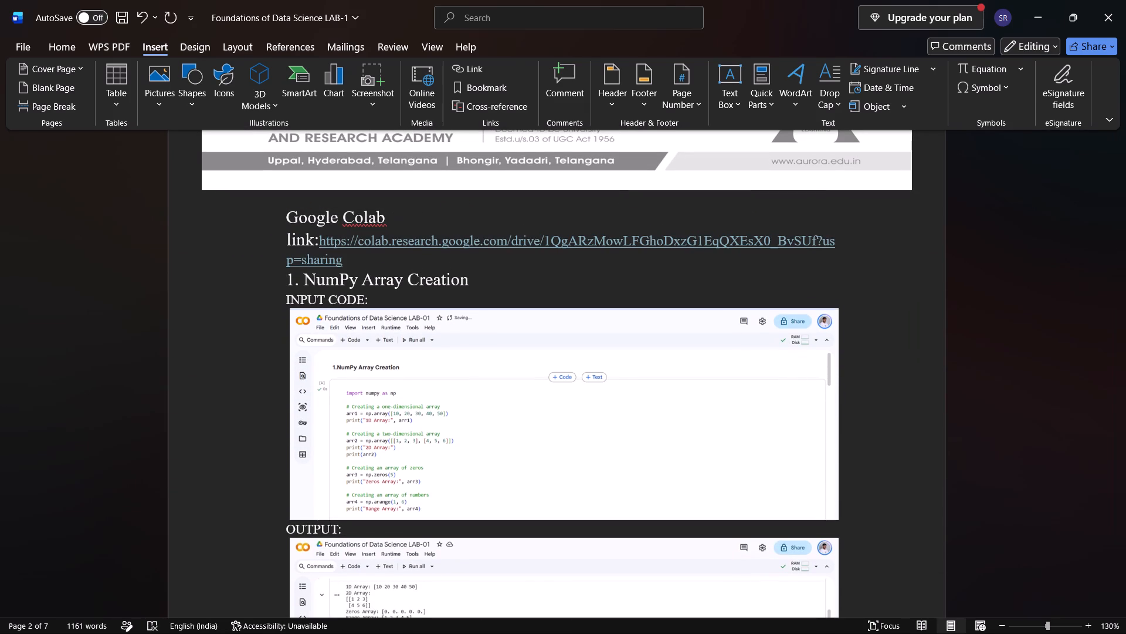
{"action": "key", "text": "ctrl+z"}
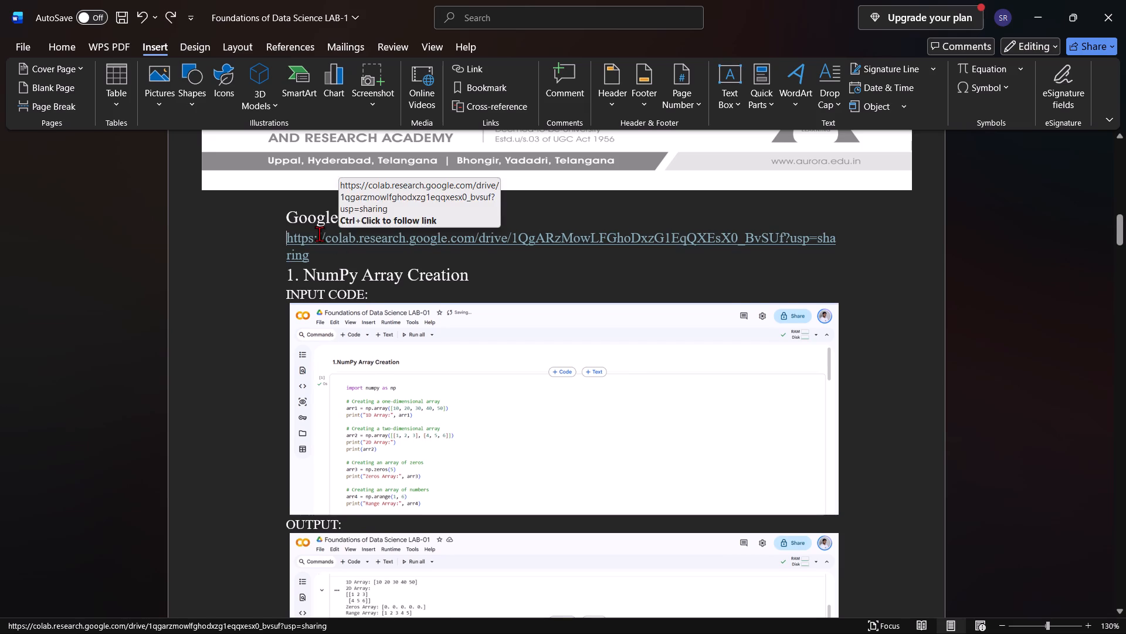
Join the "Finally, np.arange(1, 6)" paragraph onto the end of the np.zeros(5) paragraph in the NumPy Array Creation explanation.
{"action": "scroll", "coordinate": [319, 234], "scroll_direction": "down", "scroll_amount": 3}
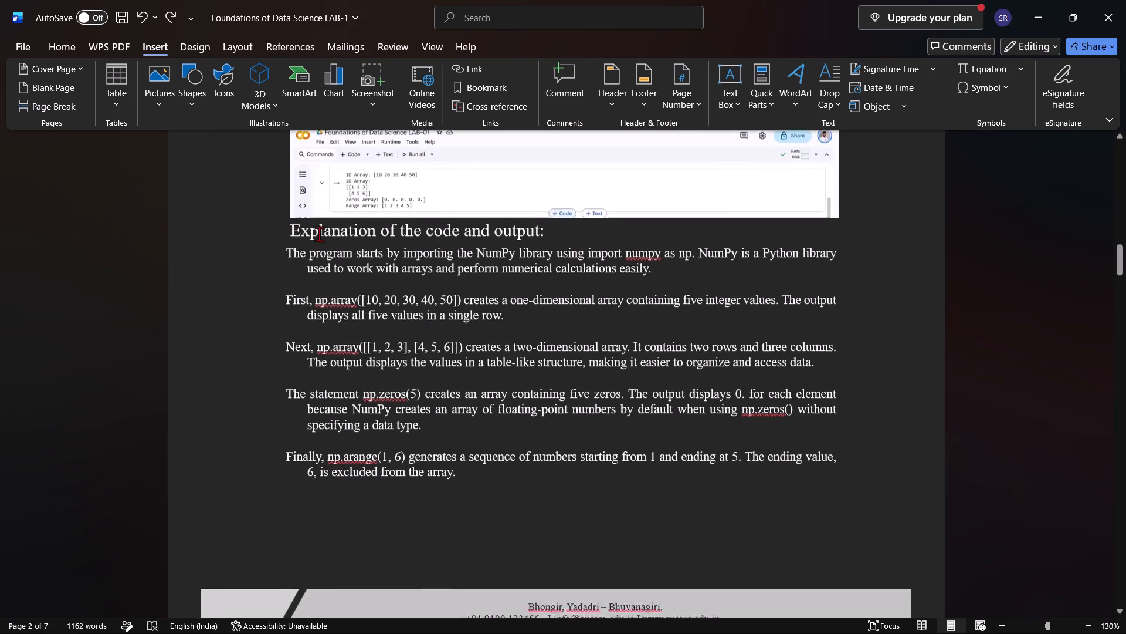
{"action": "scroll", "coordinate": [319, 234], "scroll_direction": "down", "scroll_amount": 1}
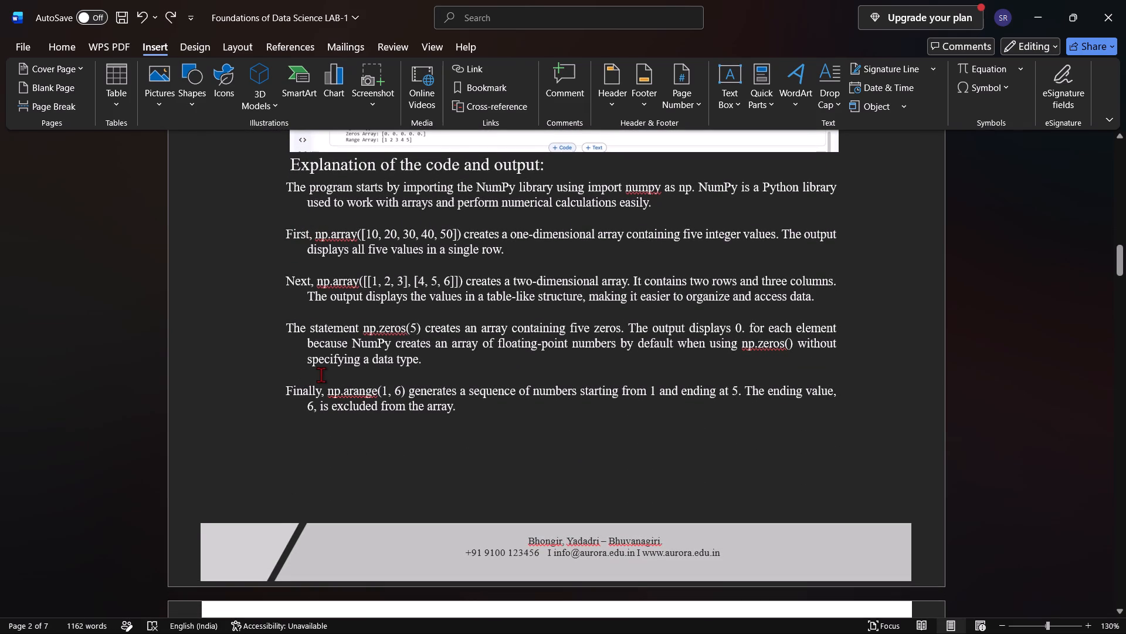
{"action": "left_click", "coordinate": [286, 392]}
{"action": "key", "text": "BackSpace"}
{"action": "key", "text": "BackSpace"}
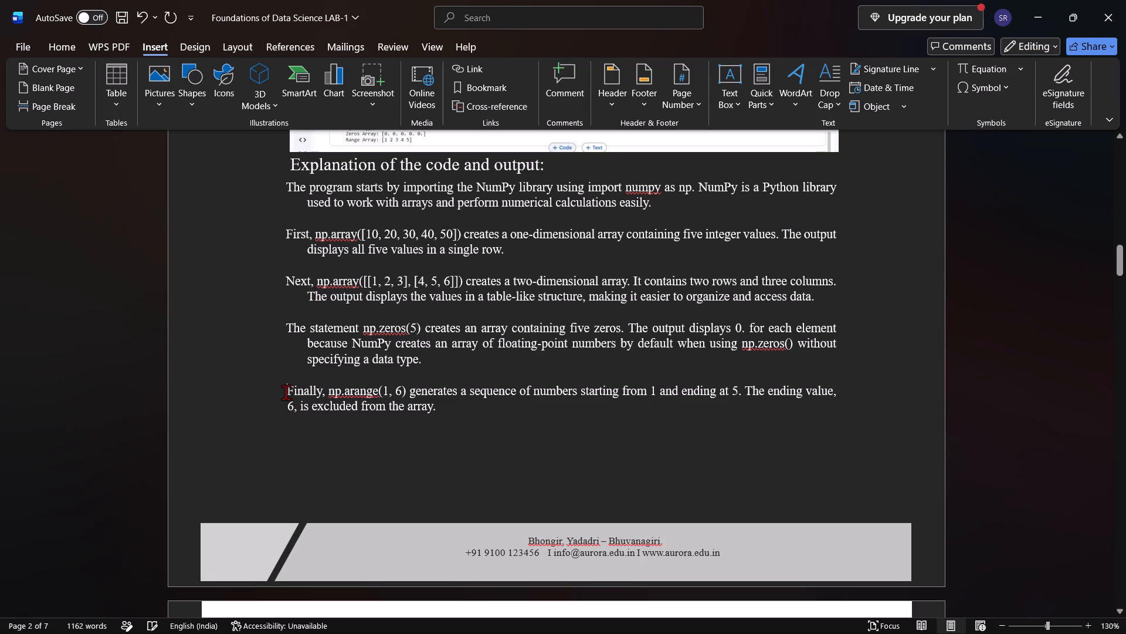
{"action": "key", "text": "BackSpace"}
{"action": "key", "text": "BackSpace"}
{"action": "key", "text": "BackSpace"}
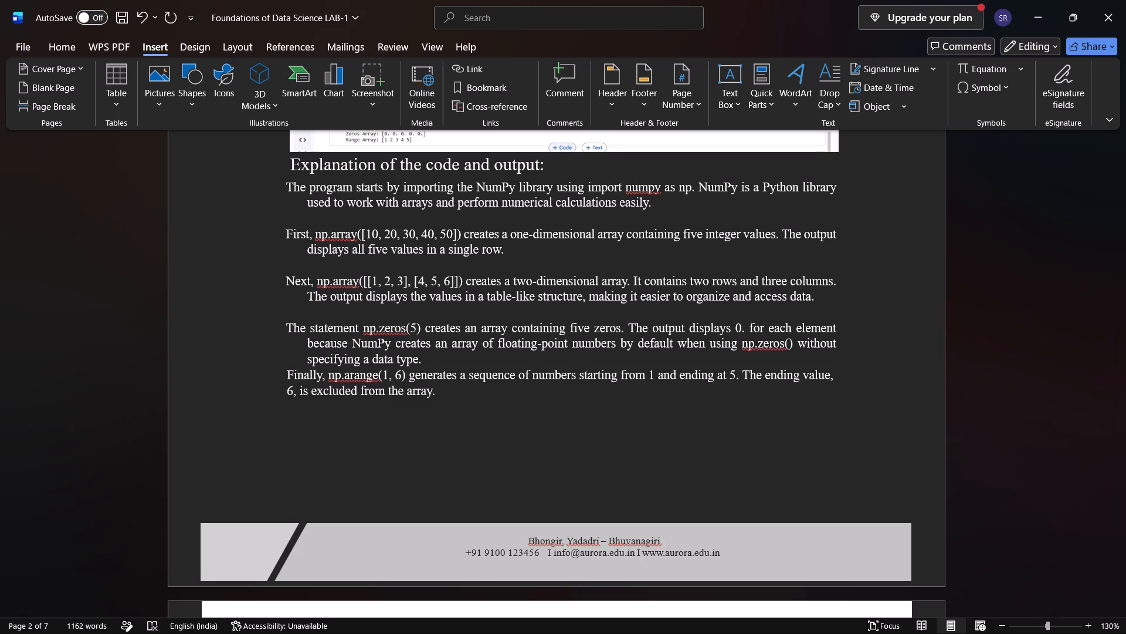
{"action": "scroll", "coordinate": [286, 392], "scroll_direction": "down", "scroll_amount": 1}
{"action": "scroll", "coordinate": [286, 392], "scroll_direction": "up", "scroll_amount": 2}
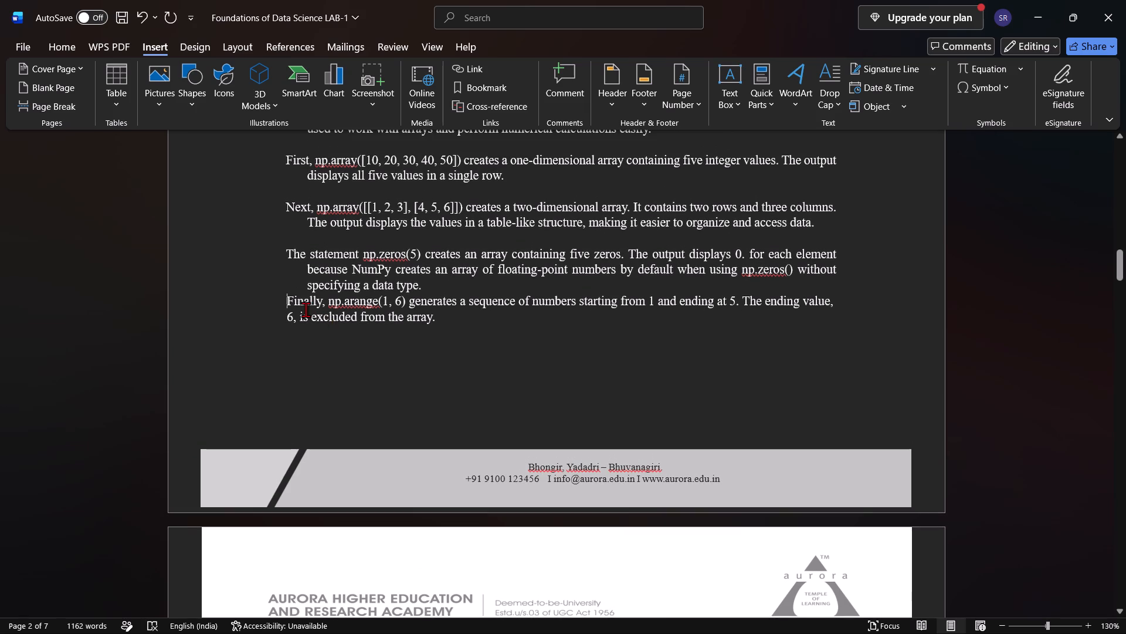
{"action": "key", "text": "BackSpace"}
{"action": "key", "text": "BackSpace"}
{"action": "key", "text": "ctrl+z"}
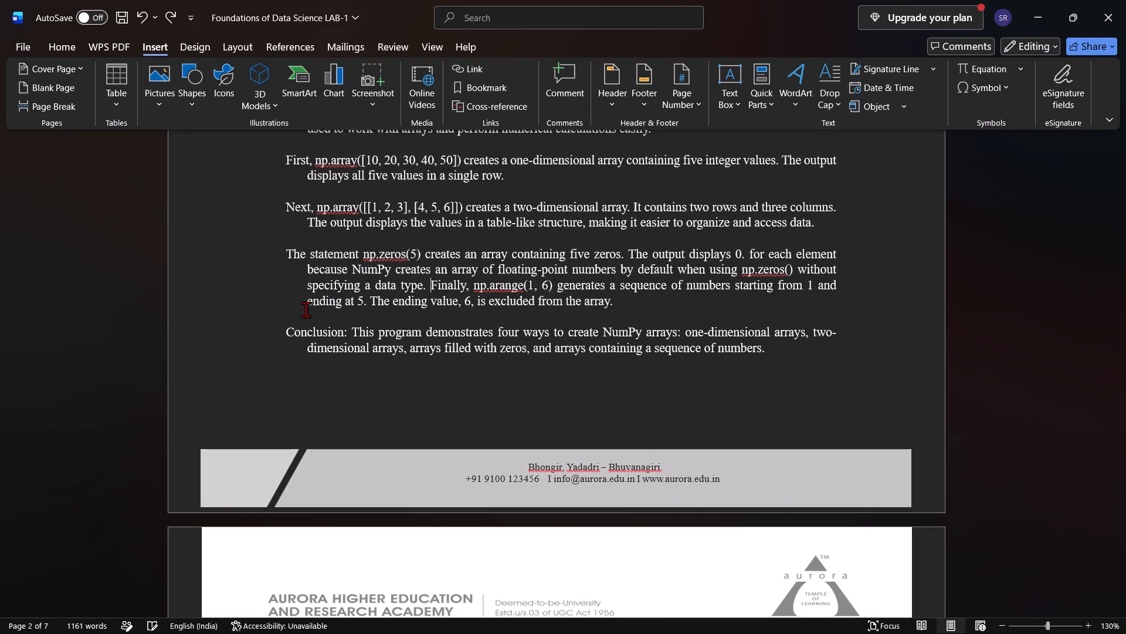
Review the page layout of all NumPy sections through to the report's end, and return to the Google Colab link.
{"action": "scroll", "coordinate": [306, 309], "scroll_direction": "down", "scroll_amount": 1}
{"action": "scroll", "coordinate": [306, 309], "scroll_direction": "up", "scroll_amount": 1}
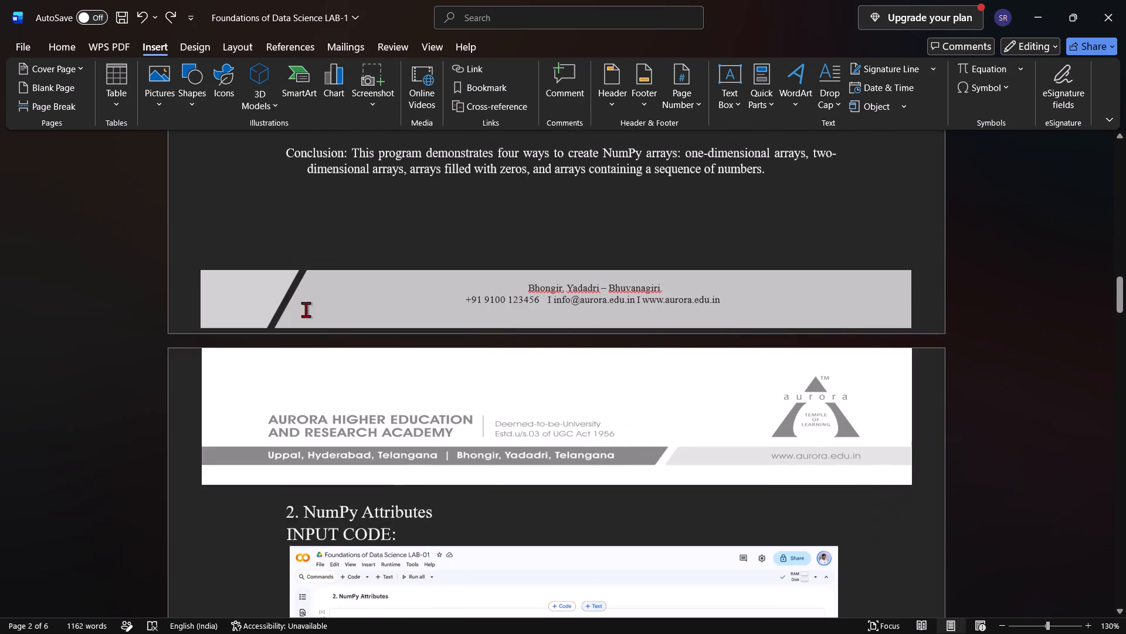
{"action": "scroll", "coordinate": [306, 309], "scroll_direction": "up", "scroll_amount": 1}
{"action": "scroll", "coordinate": [306, 309], "scroll_direction": "down", "scroll_amount": 3}
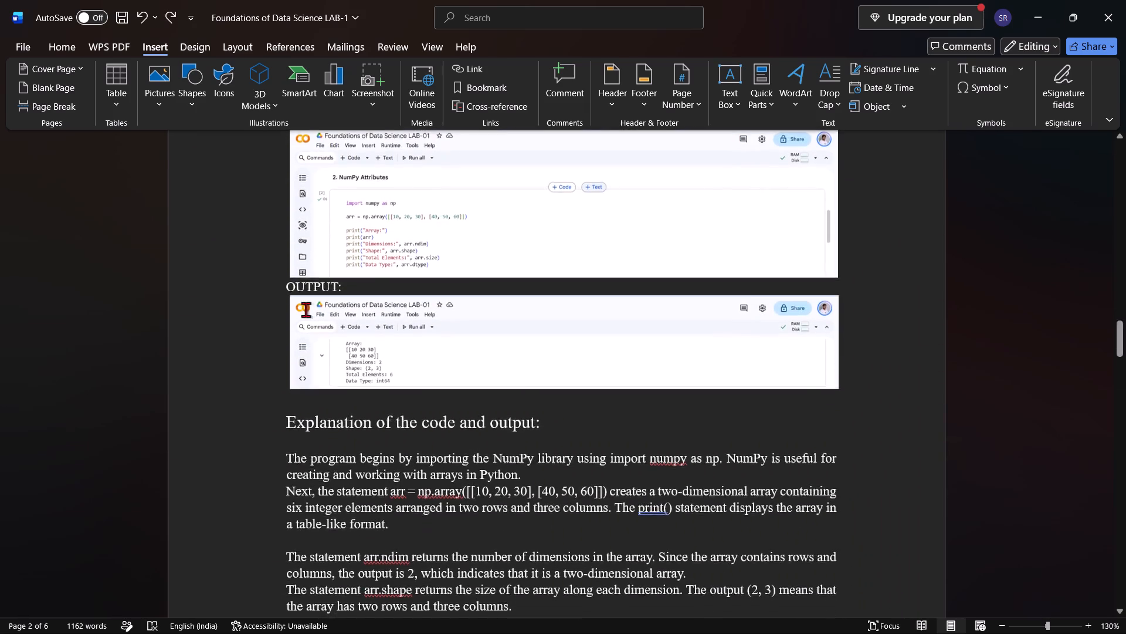
{"action": "scroll", "coordinate": [306, 309], "scroll_direction": "down", "scroll_amount": 4}
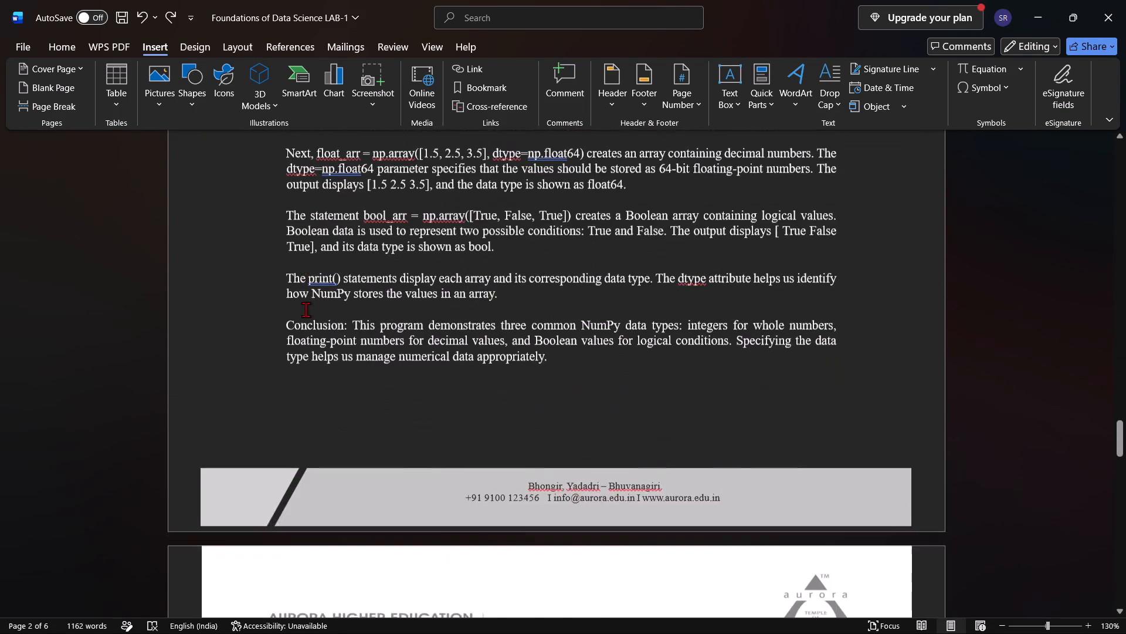
{"action": "scroll", "coordinate": [306, 309], "scroll_direction": "down", "scroll_amount": 1}
{"action": "scroll", "coordinate": [306, 309], "scroll_direction": "up", "scroll_amount": 2}
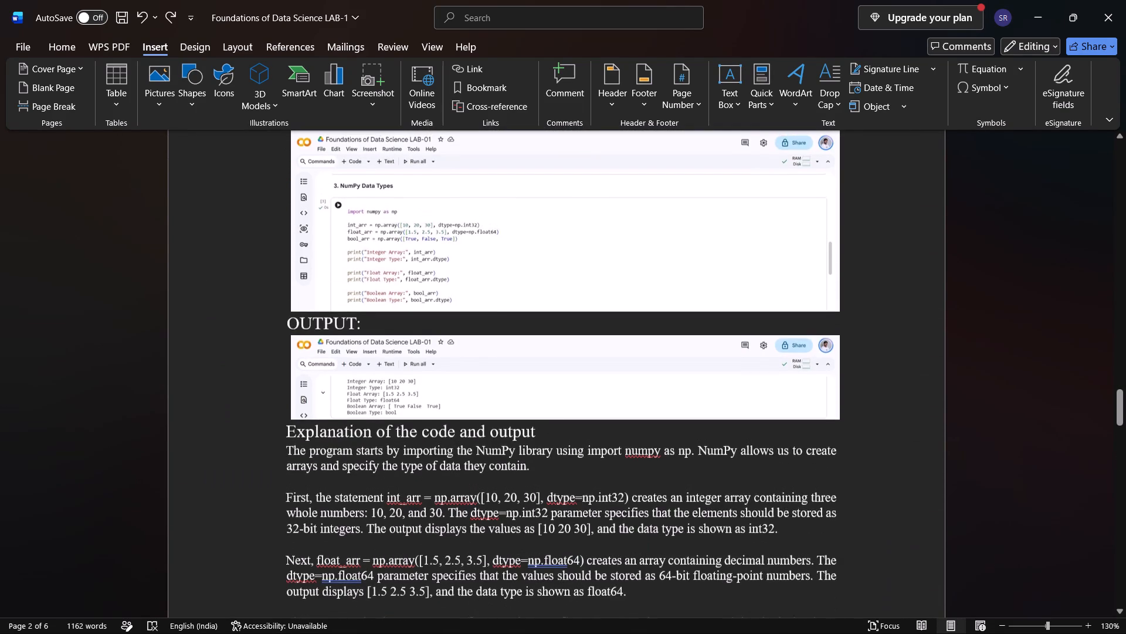
{"action": "scroll", "coordinate": [306, 309], "scroll_direction": "down", "scroll_amount": 3}
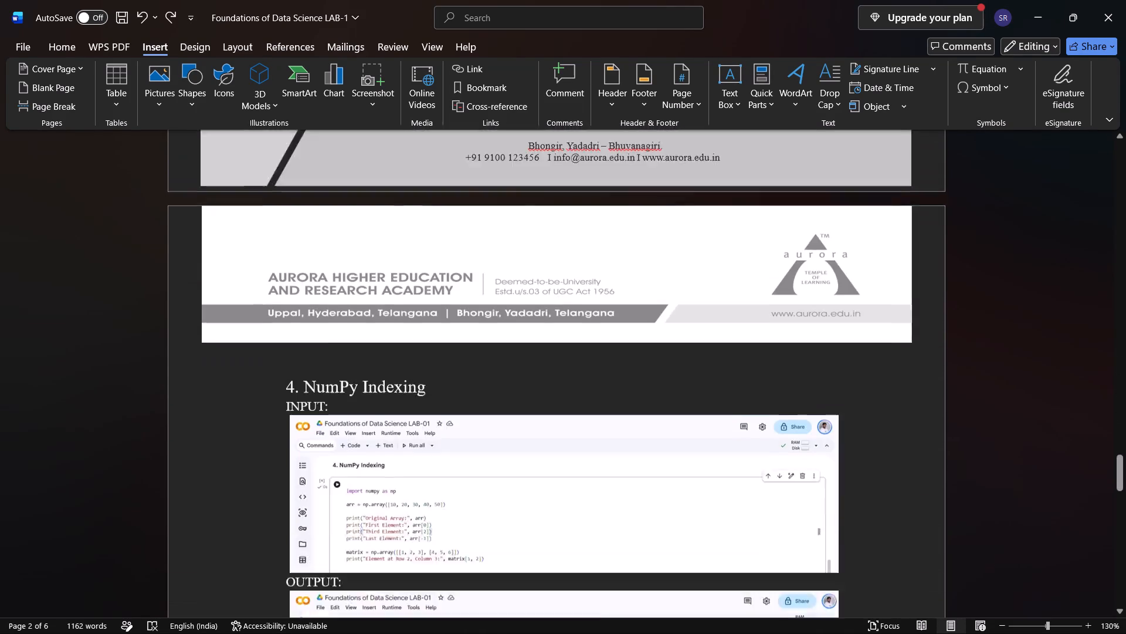
{"action": "scroll", "coordinate": [306, 309], "scroll_direction": "down", "scroll_amount": 5}
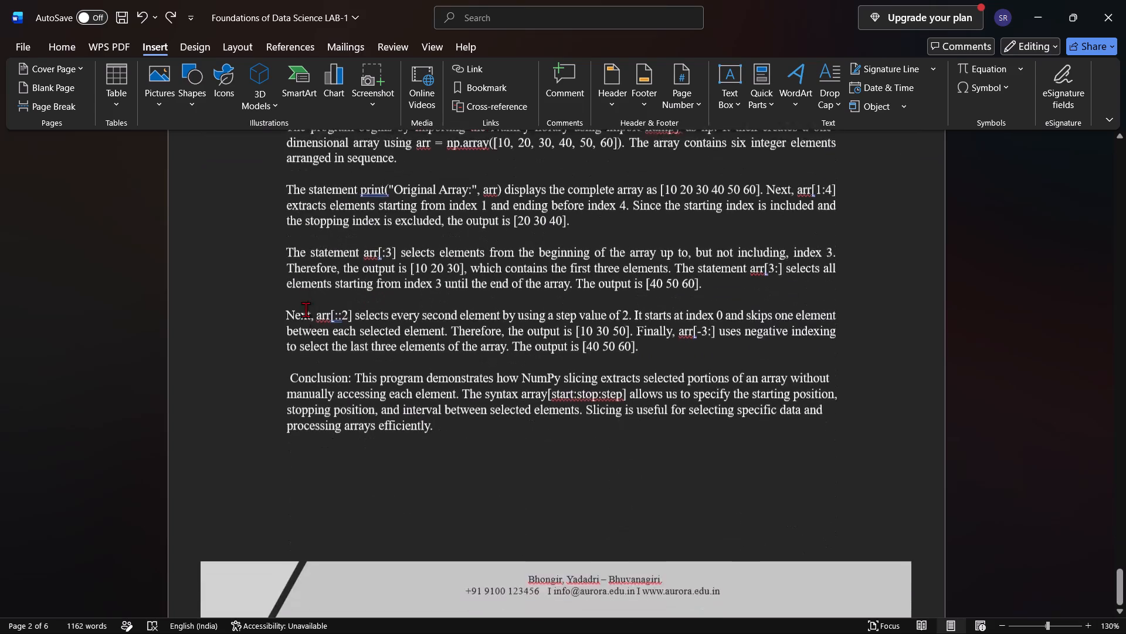
{"action": "scroll", "coordinate": [306, 309], "scroll_direction": "down", "scroll_amount": 2}
{"action": "scroll", "coordinate": [306, 309], "scroll_direction": "up", "scroll_amount": 10}
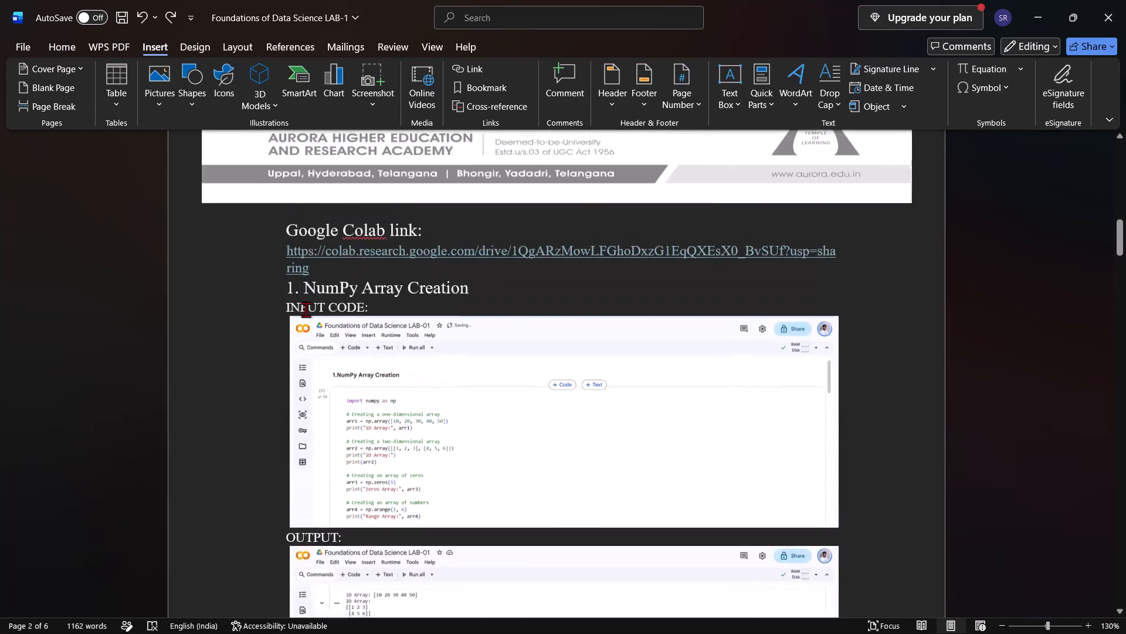
{"action": "scroll", "coordinate": [306, 309], "scroll_direction": "up", "scroll_amount": 1}
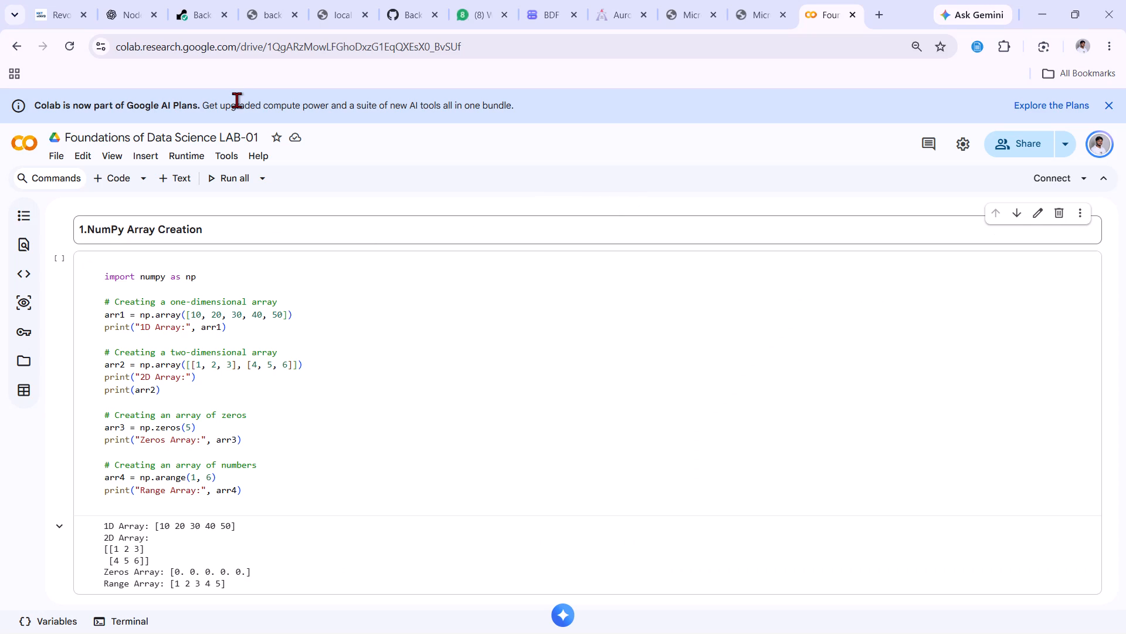
Switch to Chrome and open the Colab home page from the LAB-01 notebook.
{"action": "left_click", "coordinate": [32, 144]}
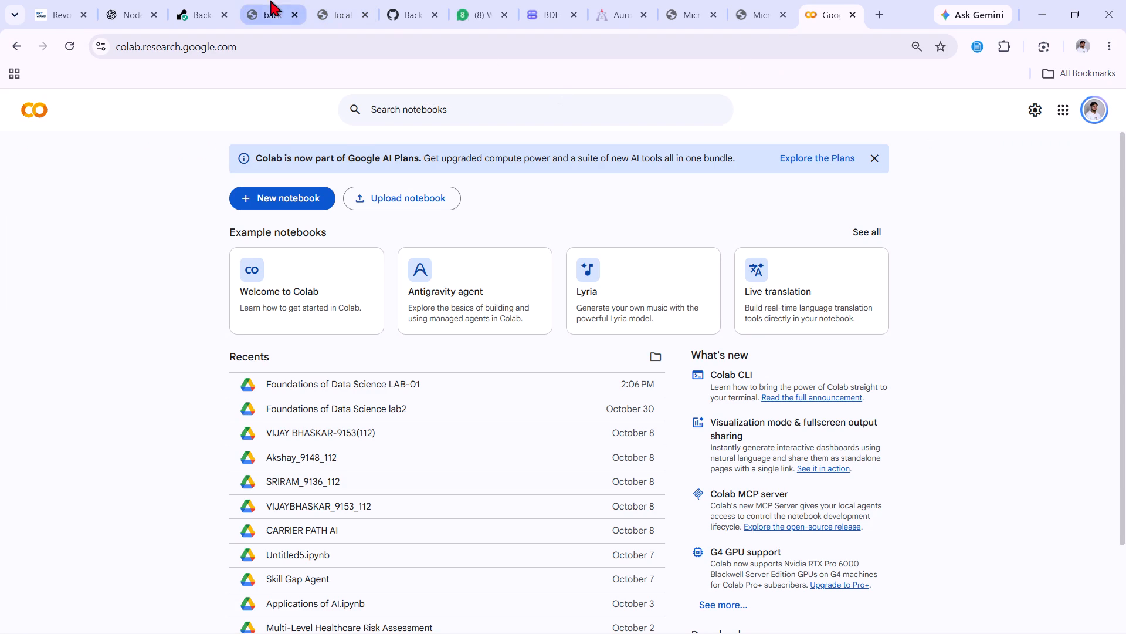
View the session-by-session attendance for Foundations of Data Science in the Aurora portal, and return to Colab.
{"action": "left_click", "coordinate": [603, 0]}
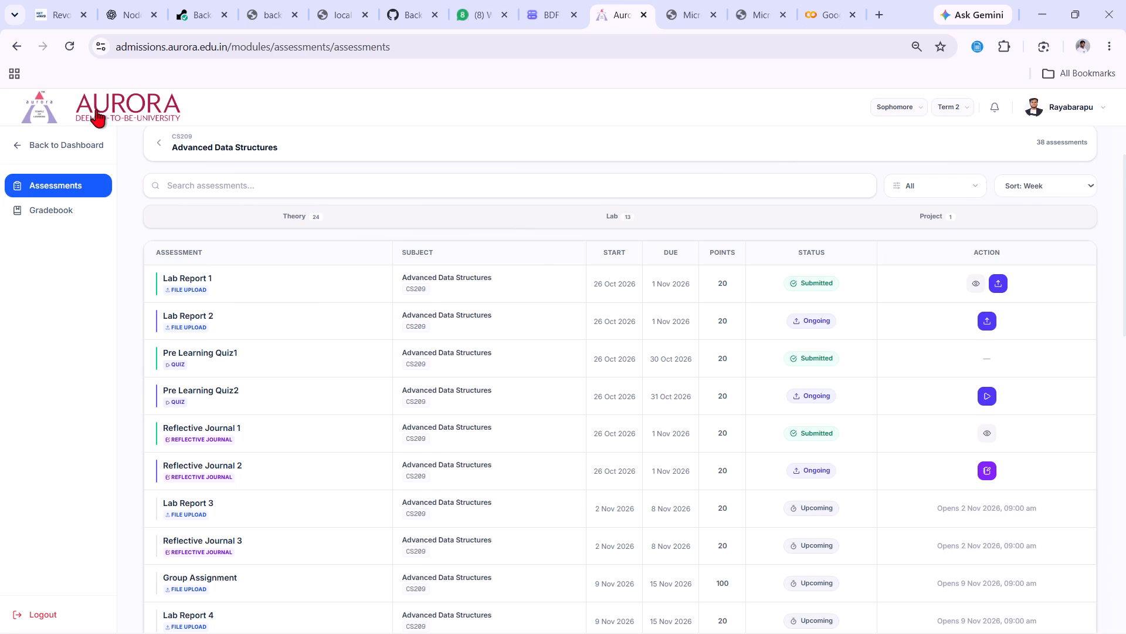
{"action": "left_click", "coordinate": [97, 111]}
{"action": "left_click", "coordinate": [844, 276]}
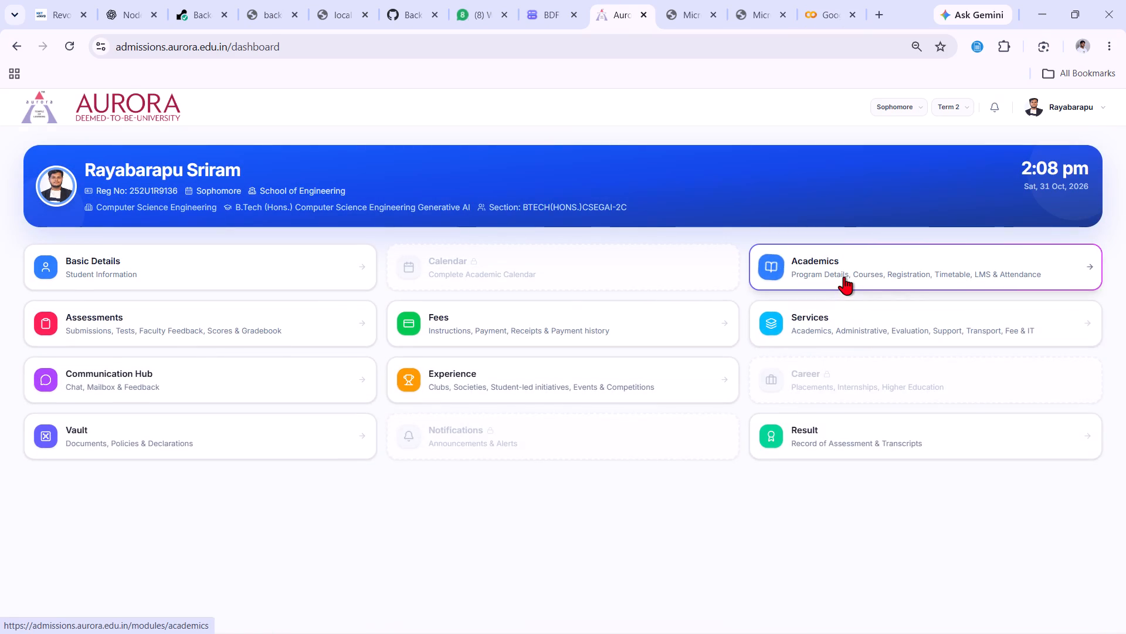
{"action": "left_click", "coordinate": [73, 279]}
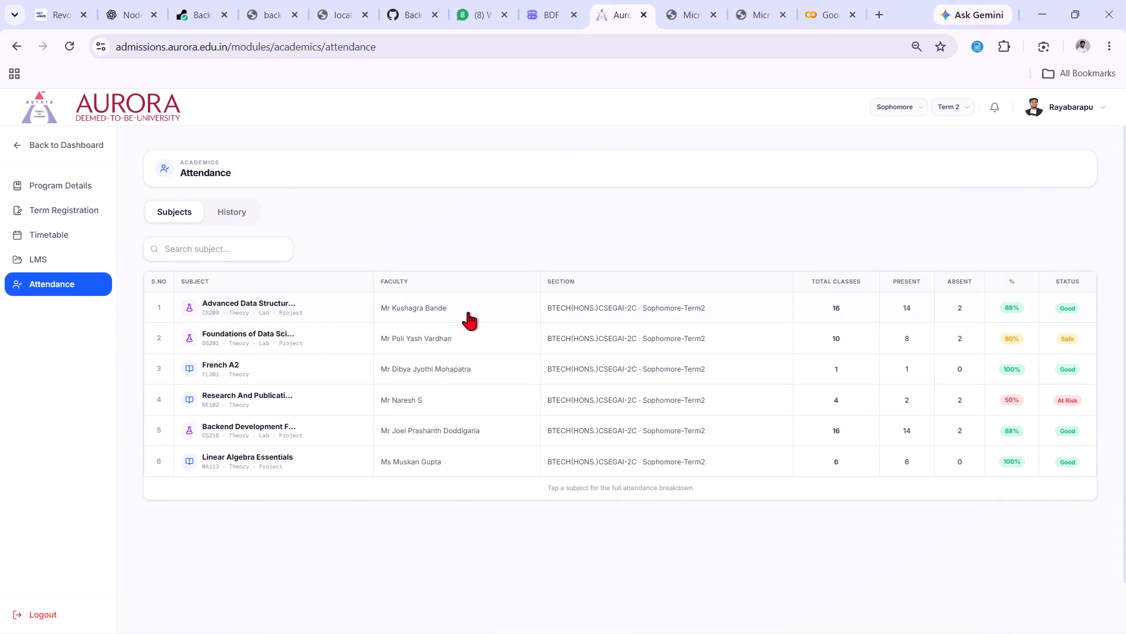
{"action": "left_click", "coordinate": [450, 331]}
{"action": "scroll", "coordinate": [450, 331], "scroll_direction": "down", "scroll_amount": 1}
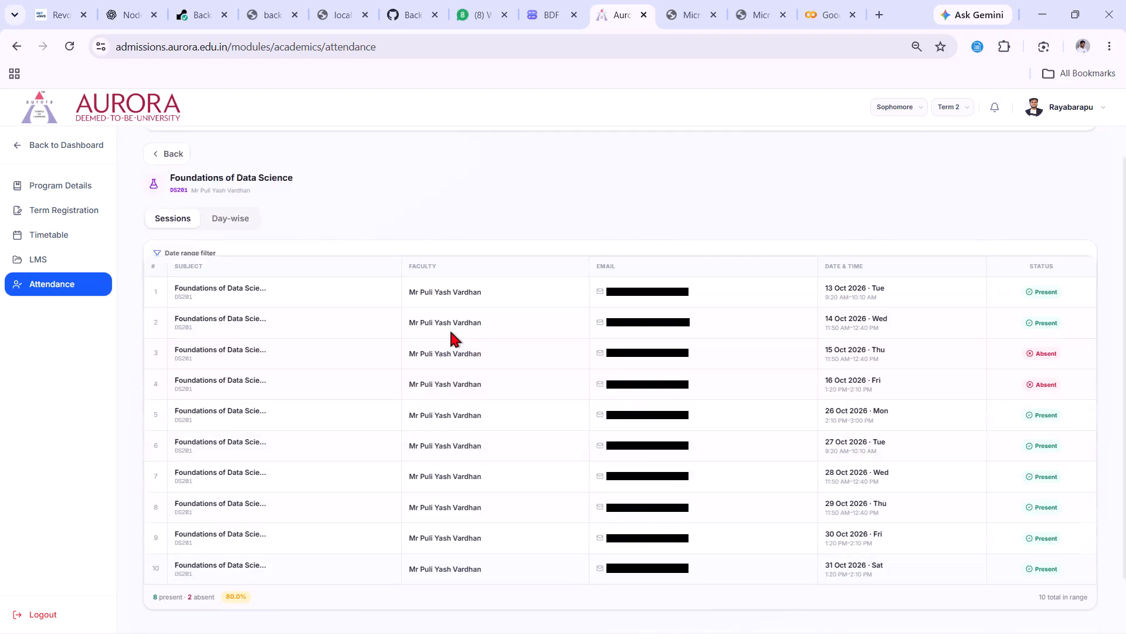
{"action": "scroll", "coordinate": [450, 331], "scroll_direction": "down", "scroll_amount": 1}
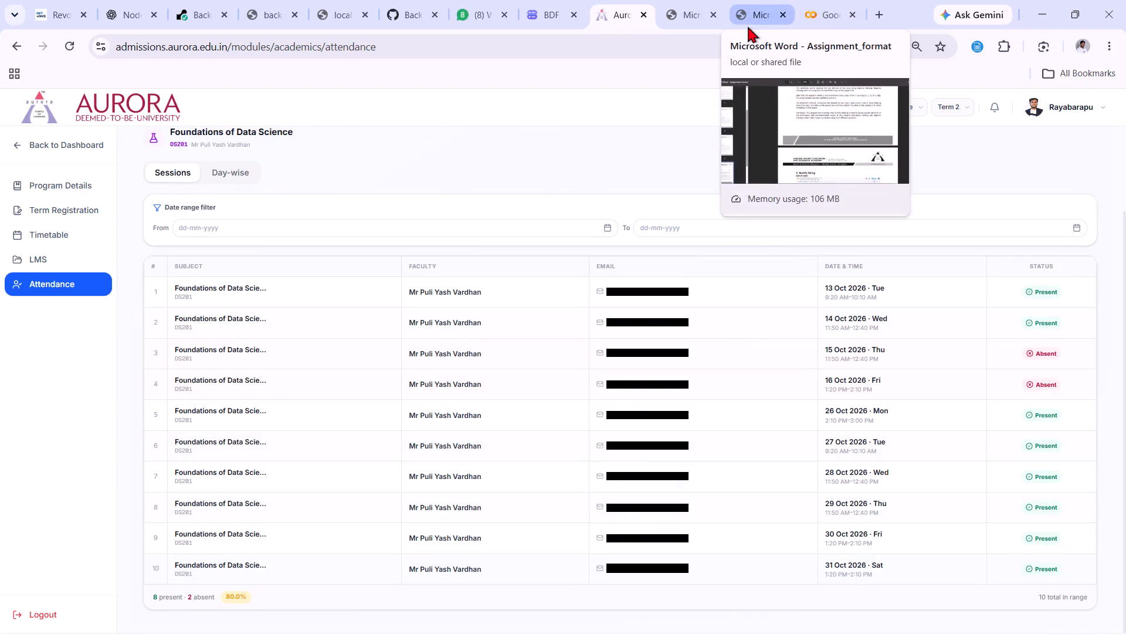
{"action": "left_click", "coordinate": [810, 0]}
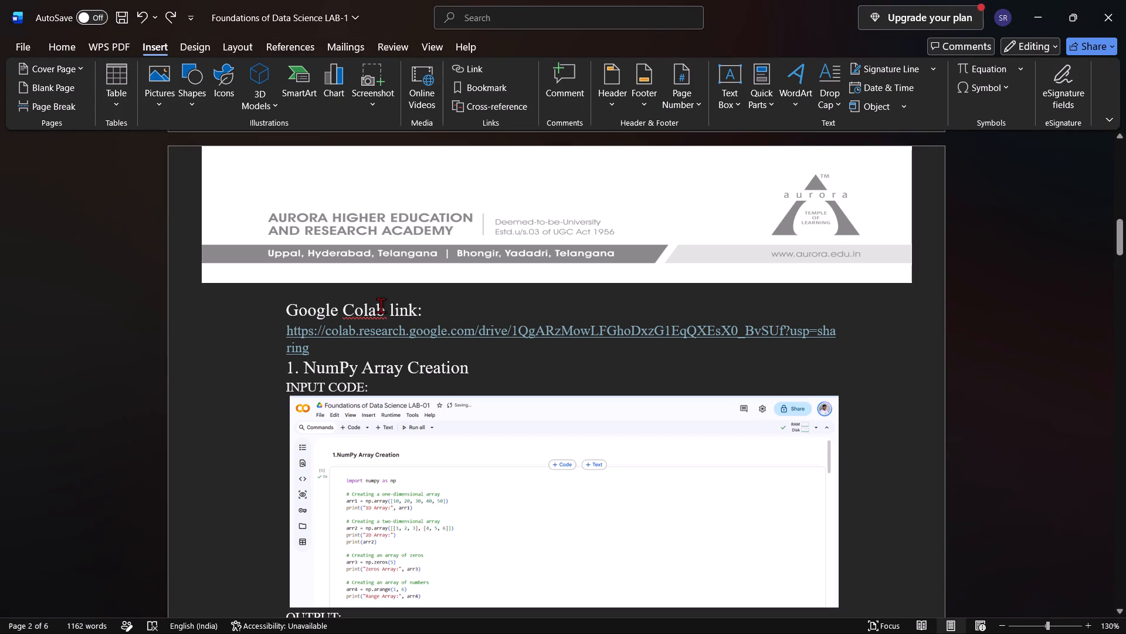
Switch to Word and copy the subject name "Foundation of Data Science" from the cover page table.
{"action": "scroll", "coordinate": [437, 308], "scroll_direction": "up", "scroll_amount": 6}
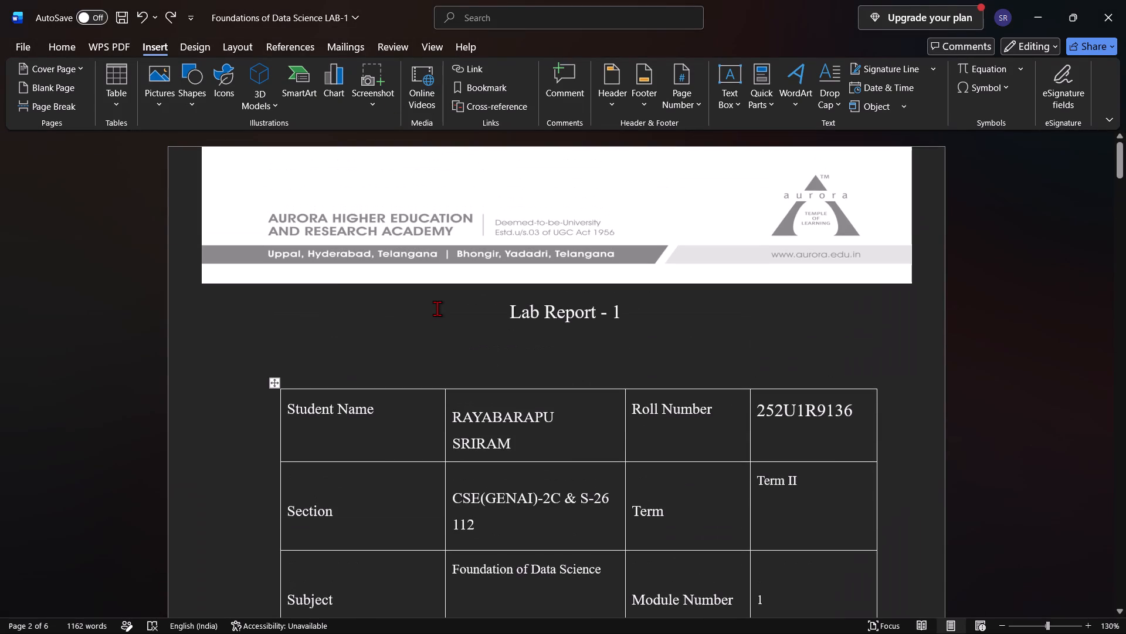
{"action": "scroll", "coordinate": [437, 308], "scroll_direction": "down", "scroll_amount": 1}
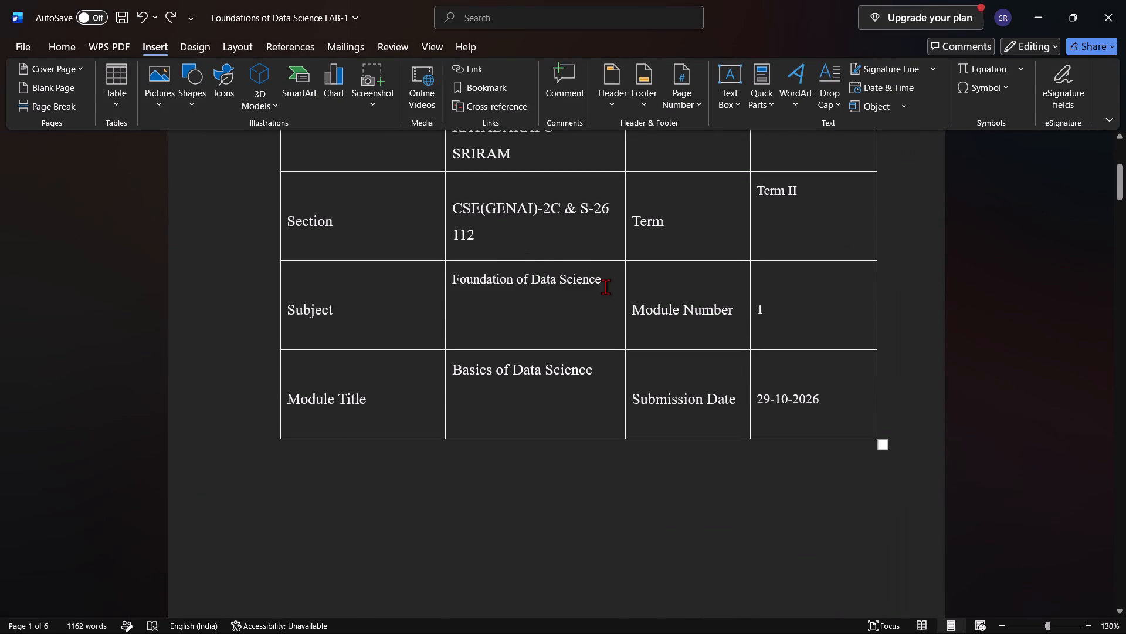
{"action": "left_click_drag", "start_coordinate": [605, 286], "coordinate": [487, 288]}
{"action": "key", "text": "ctrl+c"}
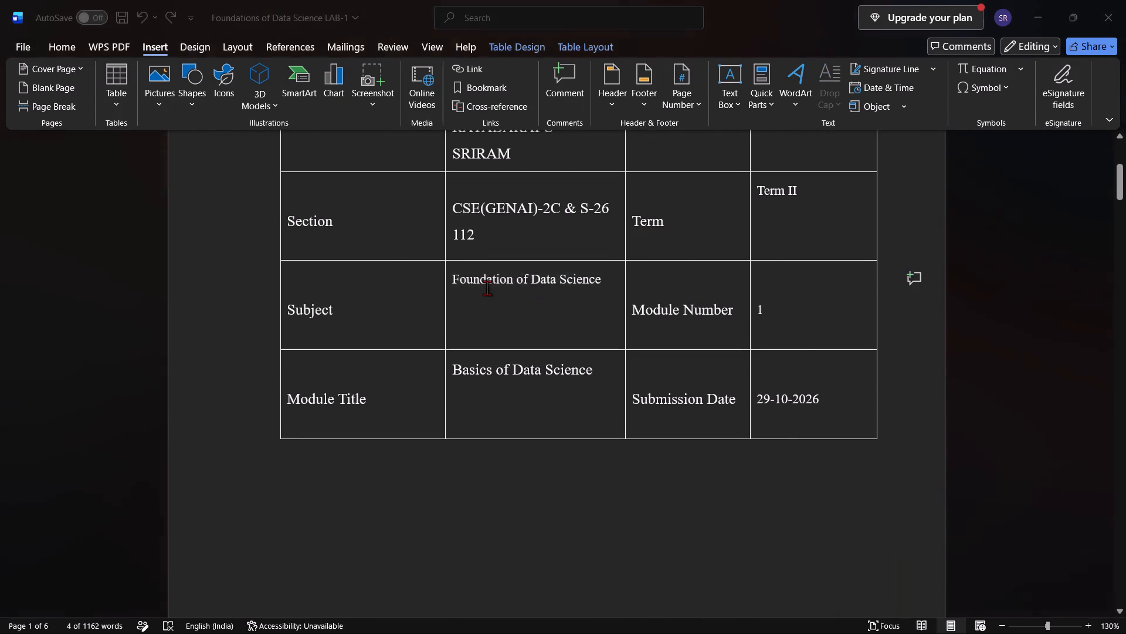
{"action": "left_click", "coordinate": [628, 13]}
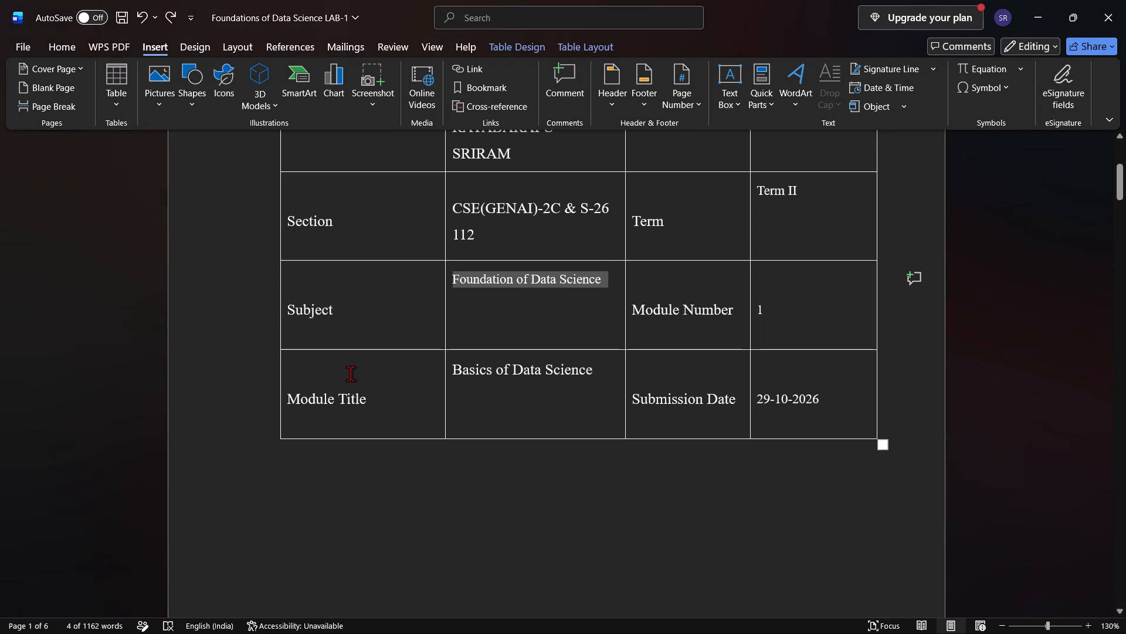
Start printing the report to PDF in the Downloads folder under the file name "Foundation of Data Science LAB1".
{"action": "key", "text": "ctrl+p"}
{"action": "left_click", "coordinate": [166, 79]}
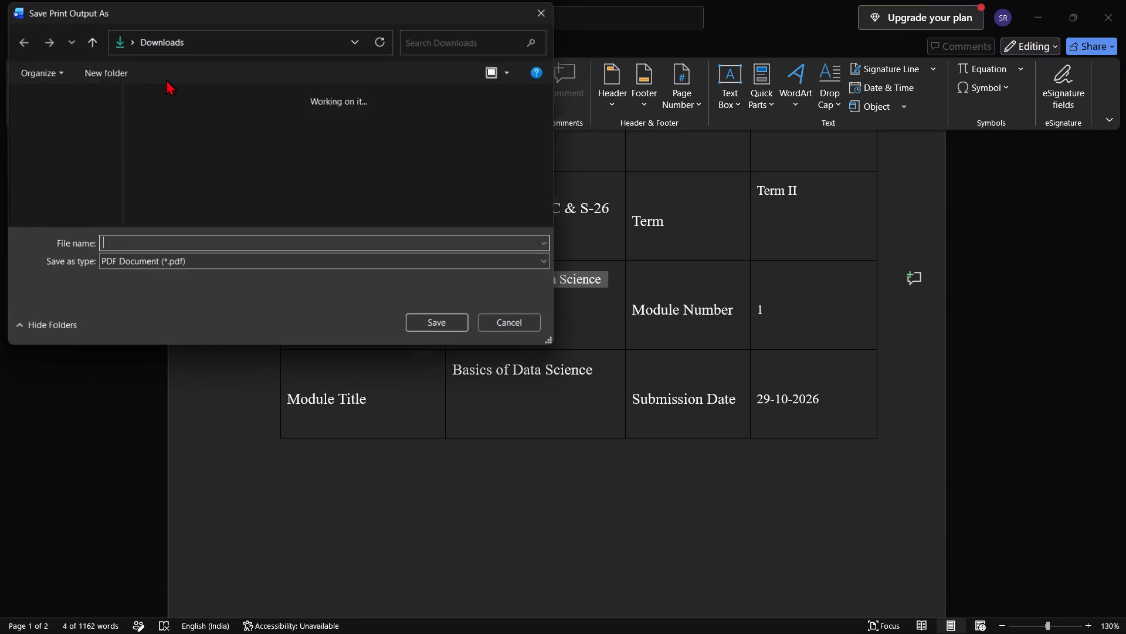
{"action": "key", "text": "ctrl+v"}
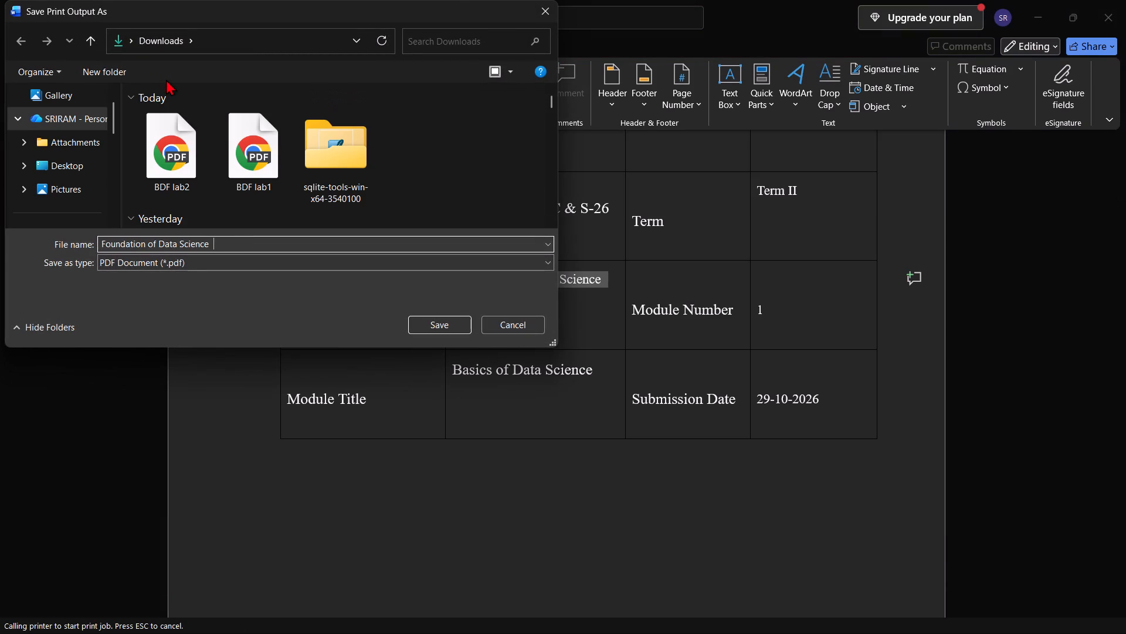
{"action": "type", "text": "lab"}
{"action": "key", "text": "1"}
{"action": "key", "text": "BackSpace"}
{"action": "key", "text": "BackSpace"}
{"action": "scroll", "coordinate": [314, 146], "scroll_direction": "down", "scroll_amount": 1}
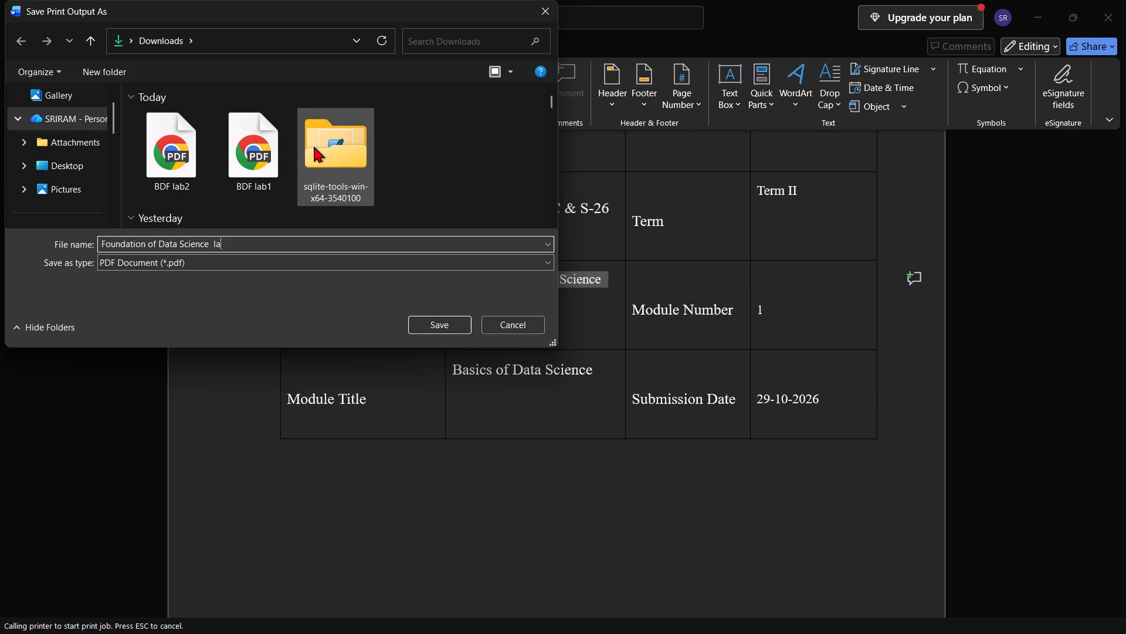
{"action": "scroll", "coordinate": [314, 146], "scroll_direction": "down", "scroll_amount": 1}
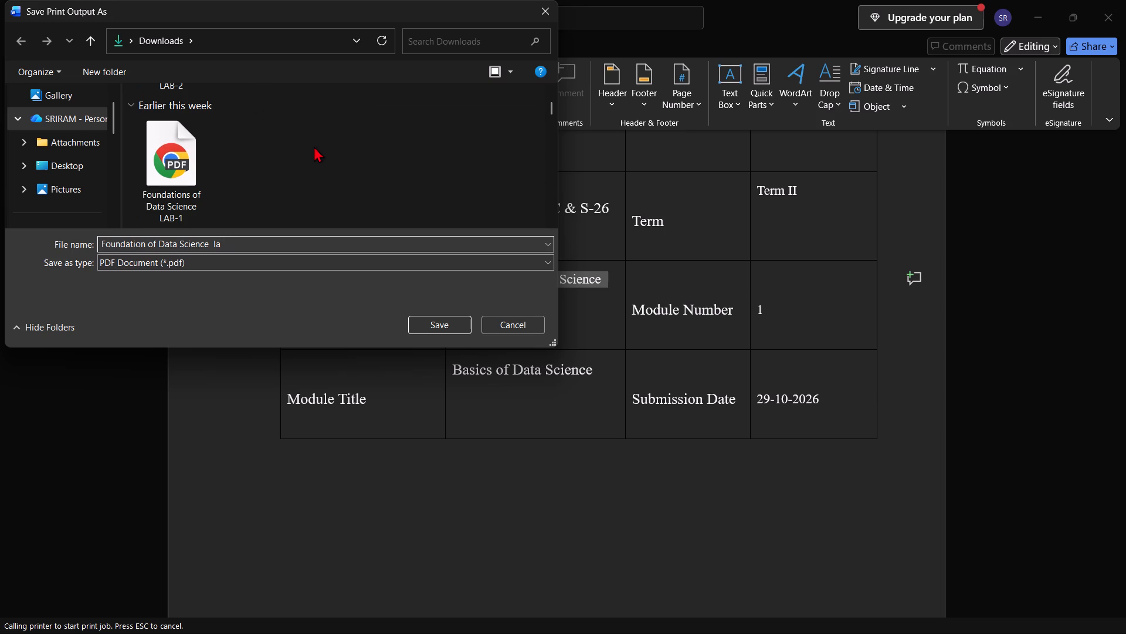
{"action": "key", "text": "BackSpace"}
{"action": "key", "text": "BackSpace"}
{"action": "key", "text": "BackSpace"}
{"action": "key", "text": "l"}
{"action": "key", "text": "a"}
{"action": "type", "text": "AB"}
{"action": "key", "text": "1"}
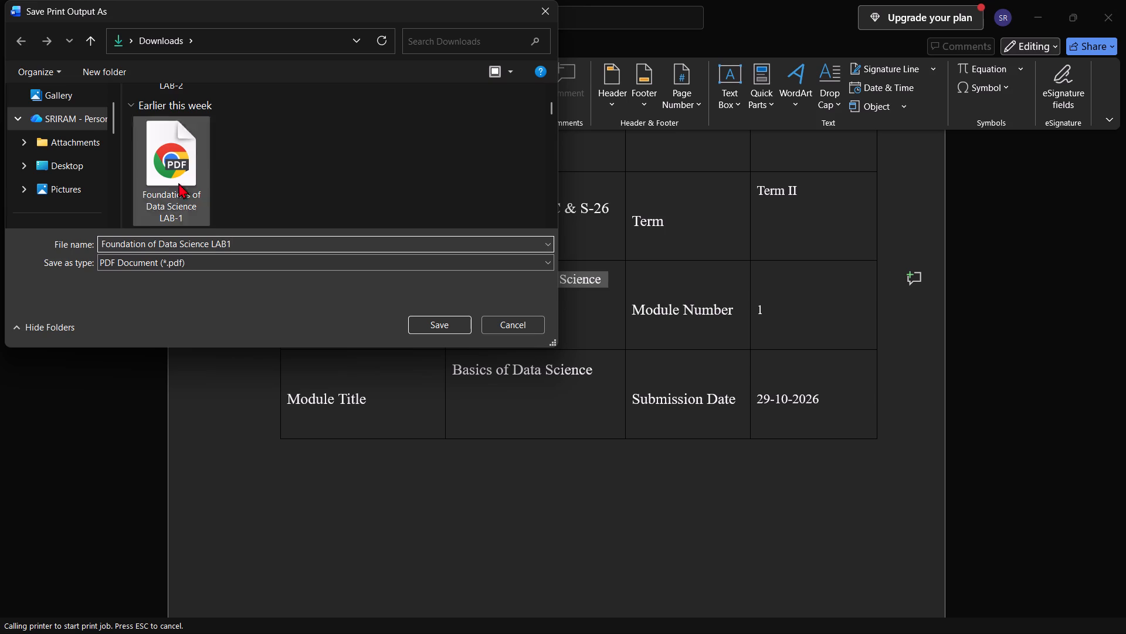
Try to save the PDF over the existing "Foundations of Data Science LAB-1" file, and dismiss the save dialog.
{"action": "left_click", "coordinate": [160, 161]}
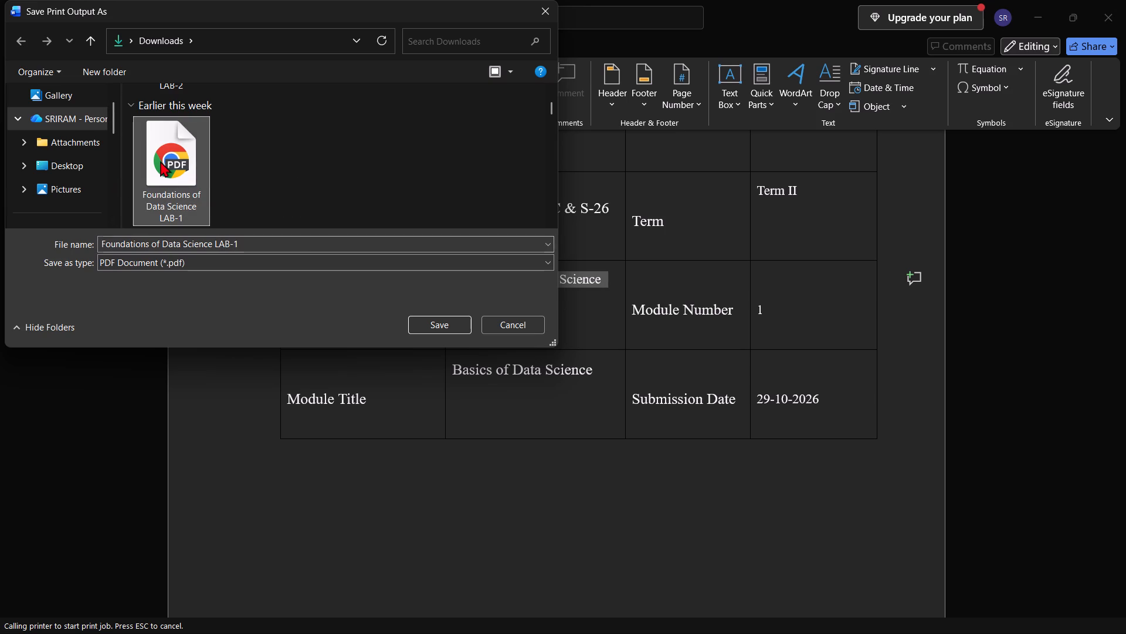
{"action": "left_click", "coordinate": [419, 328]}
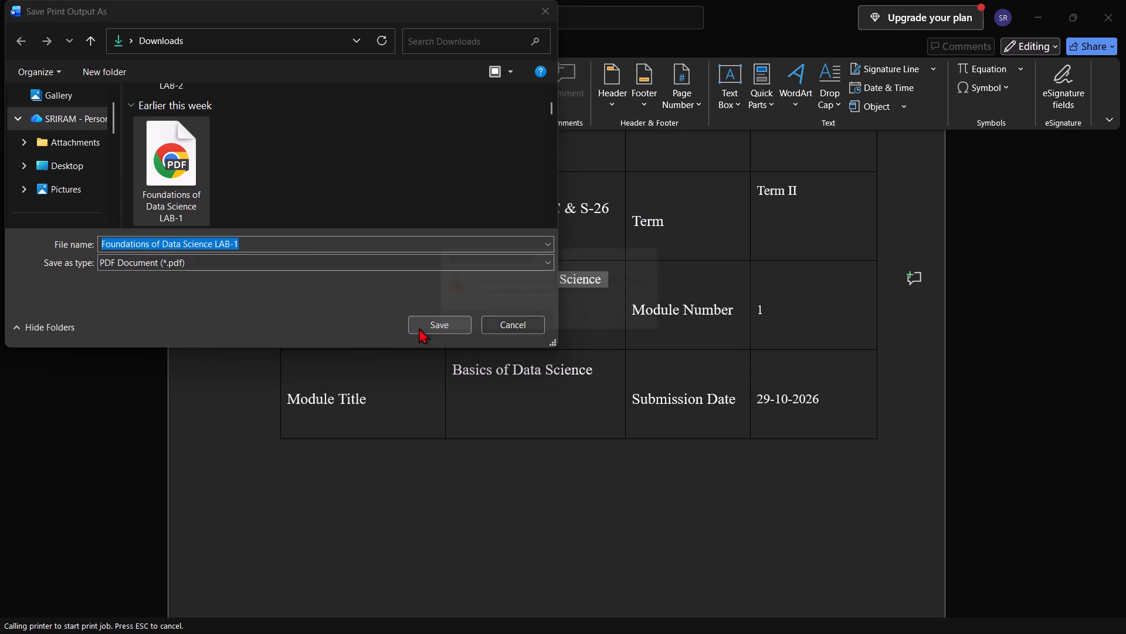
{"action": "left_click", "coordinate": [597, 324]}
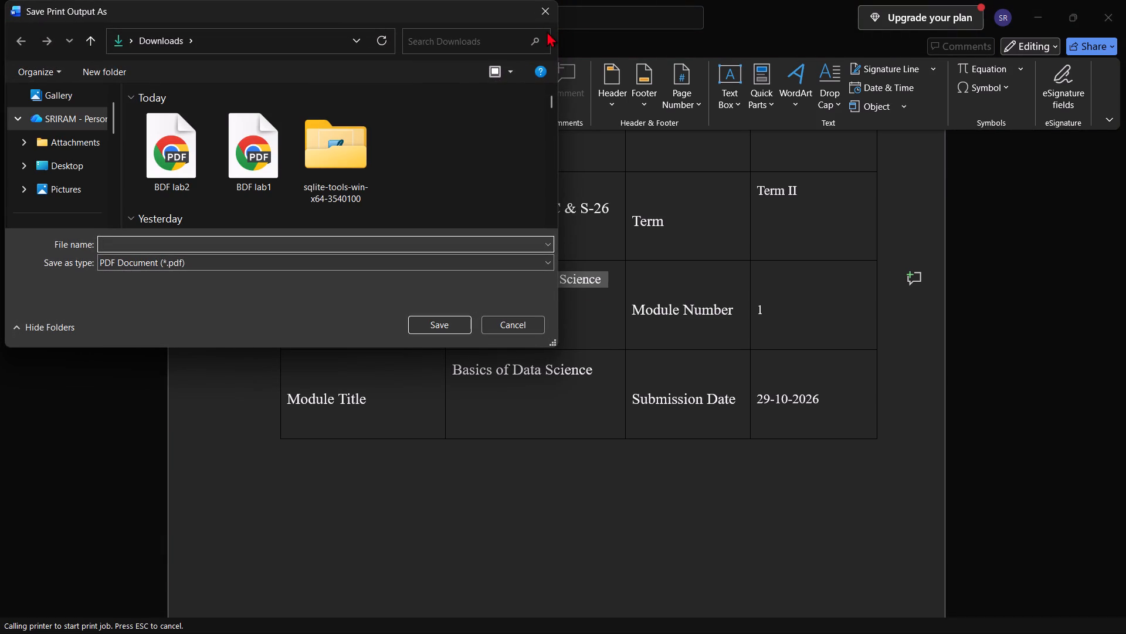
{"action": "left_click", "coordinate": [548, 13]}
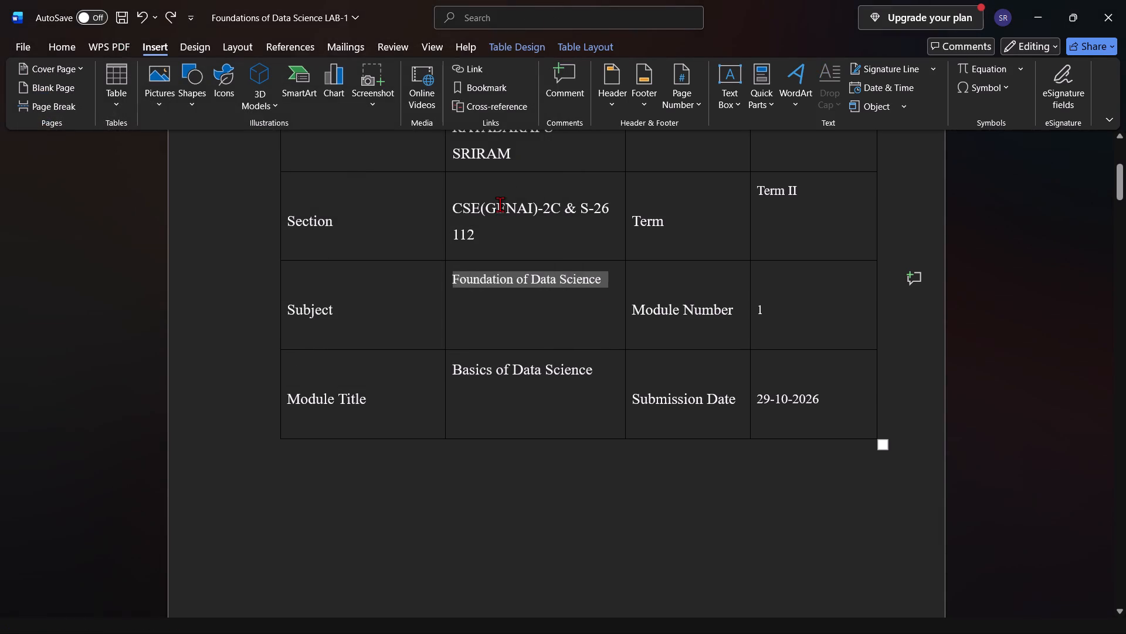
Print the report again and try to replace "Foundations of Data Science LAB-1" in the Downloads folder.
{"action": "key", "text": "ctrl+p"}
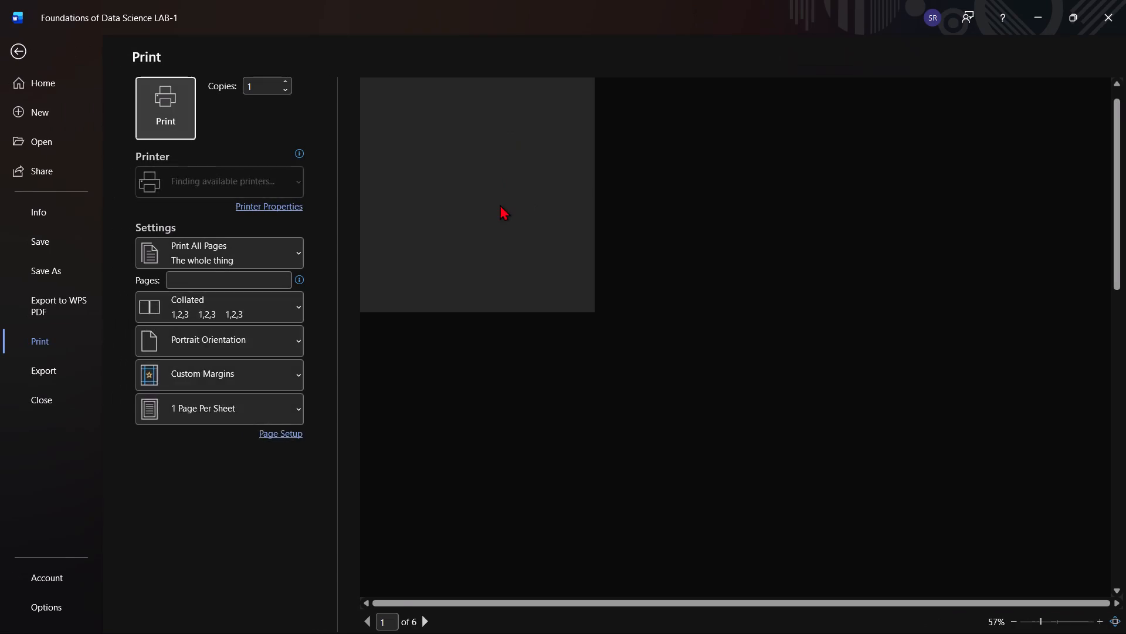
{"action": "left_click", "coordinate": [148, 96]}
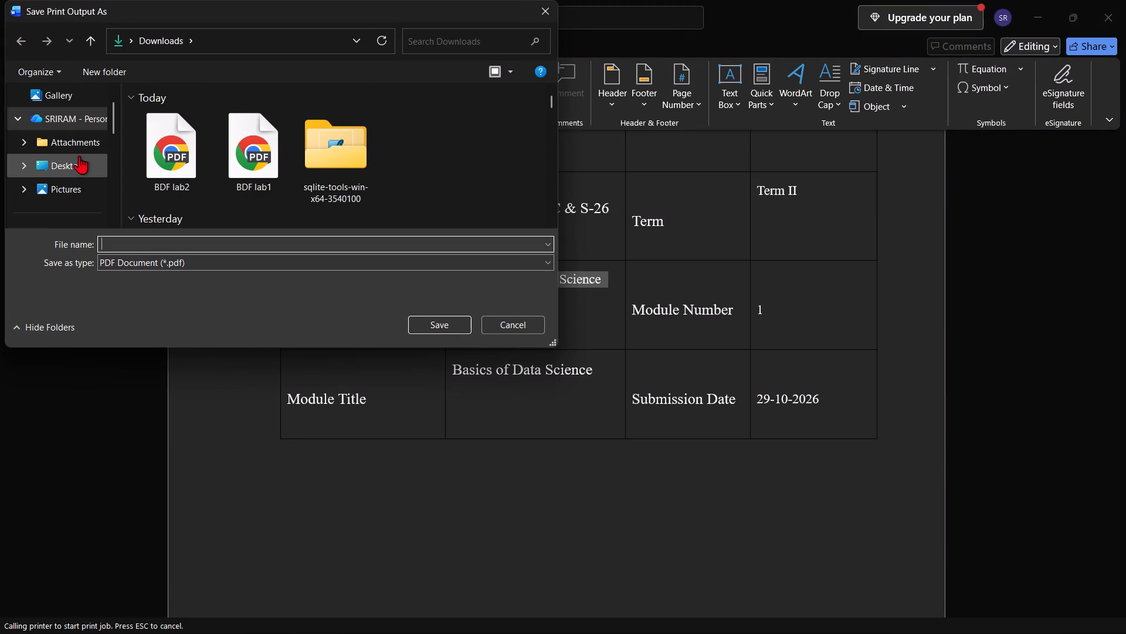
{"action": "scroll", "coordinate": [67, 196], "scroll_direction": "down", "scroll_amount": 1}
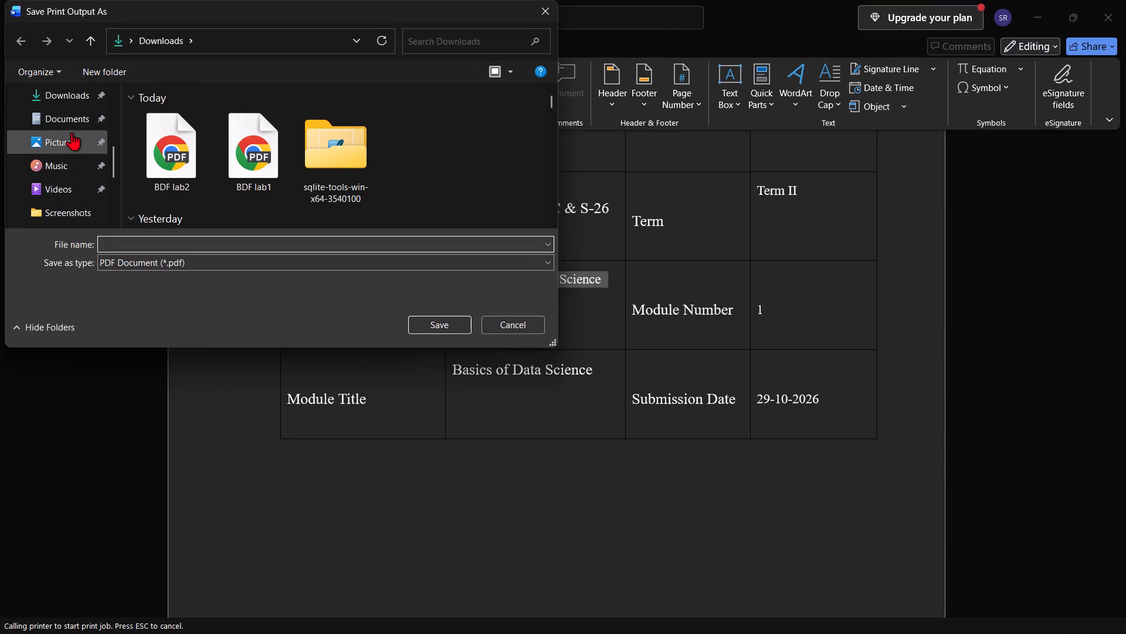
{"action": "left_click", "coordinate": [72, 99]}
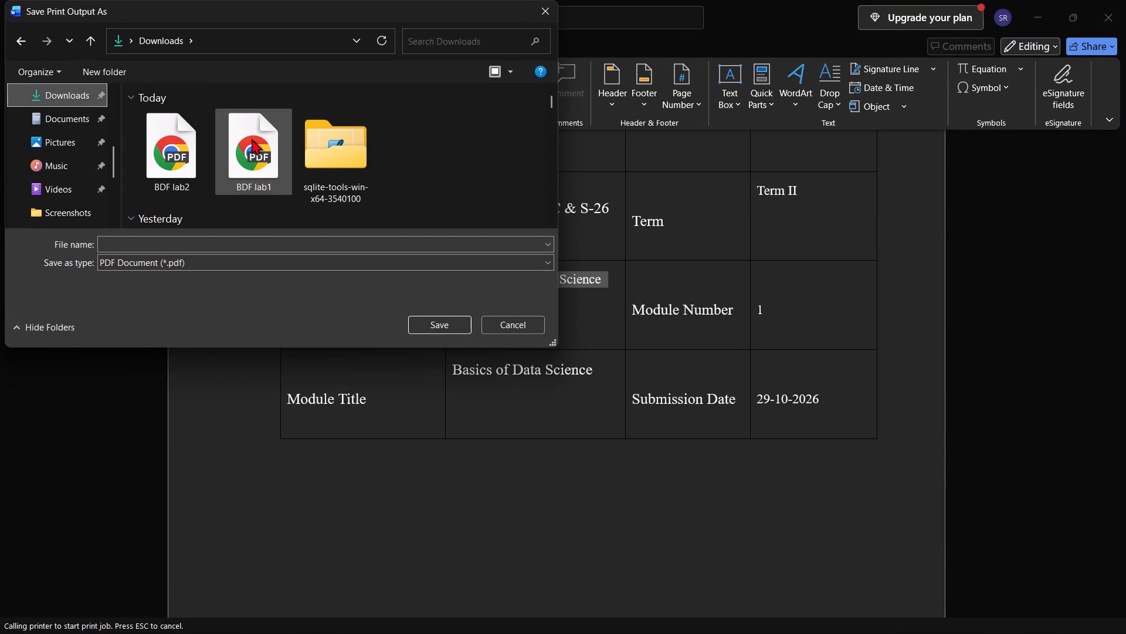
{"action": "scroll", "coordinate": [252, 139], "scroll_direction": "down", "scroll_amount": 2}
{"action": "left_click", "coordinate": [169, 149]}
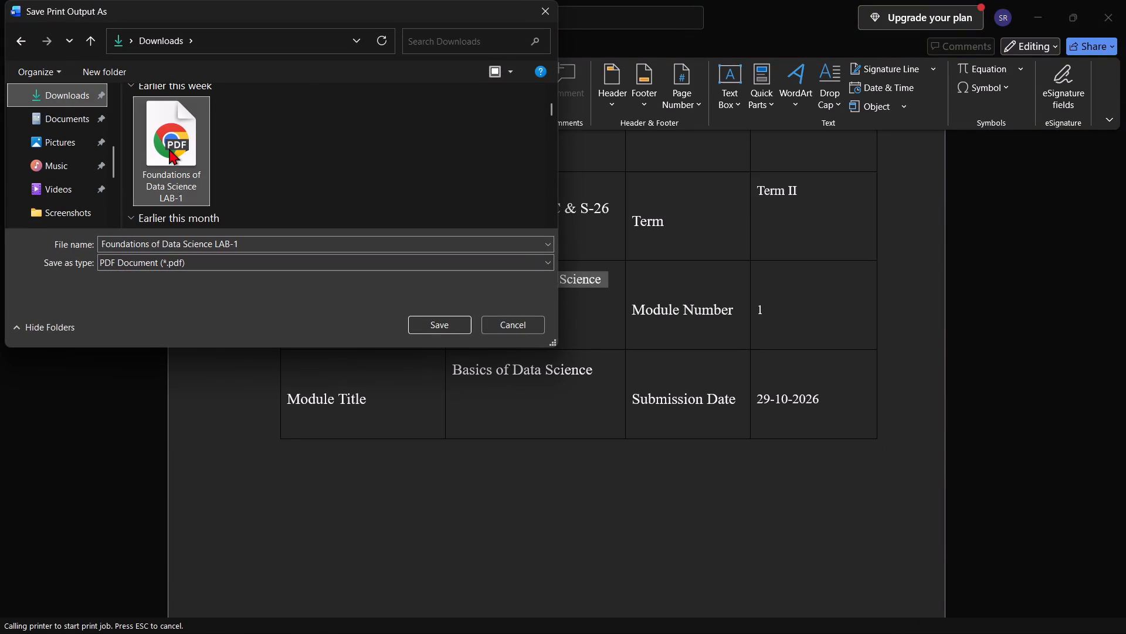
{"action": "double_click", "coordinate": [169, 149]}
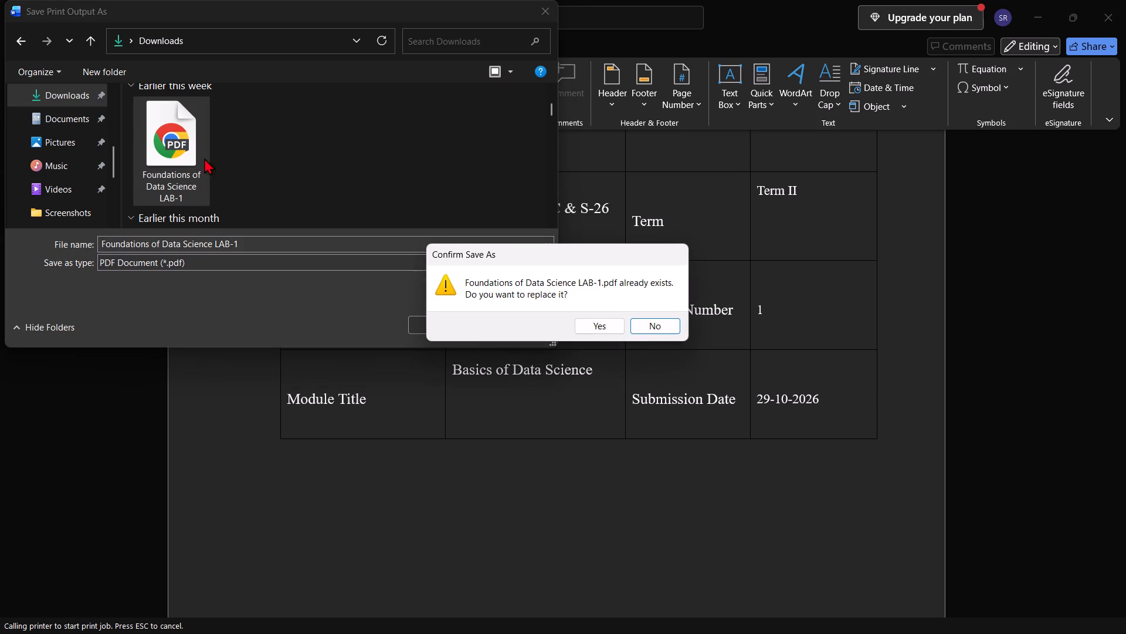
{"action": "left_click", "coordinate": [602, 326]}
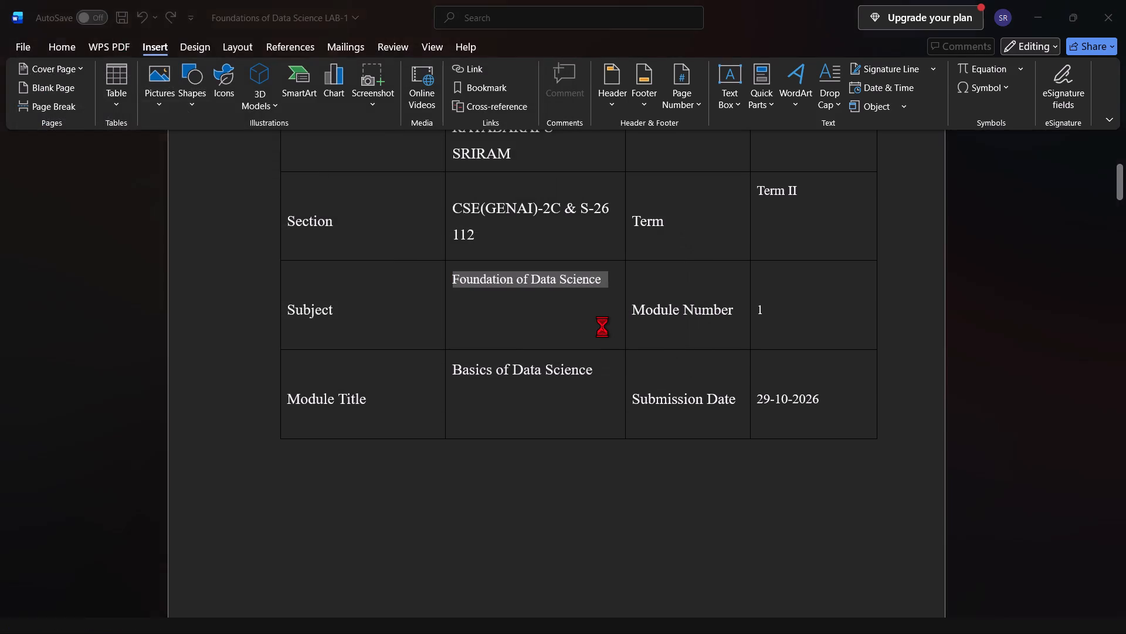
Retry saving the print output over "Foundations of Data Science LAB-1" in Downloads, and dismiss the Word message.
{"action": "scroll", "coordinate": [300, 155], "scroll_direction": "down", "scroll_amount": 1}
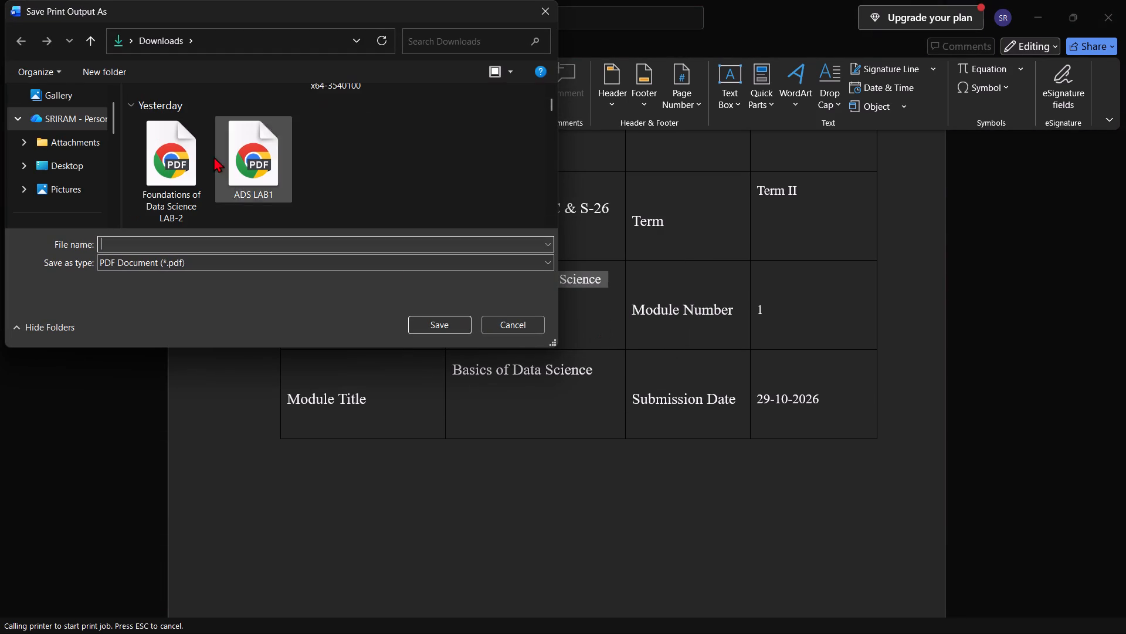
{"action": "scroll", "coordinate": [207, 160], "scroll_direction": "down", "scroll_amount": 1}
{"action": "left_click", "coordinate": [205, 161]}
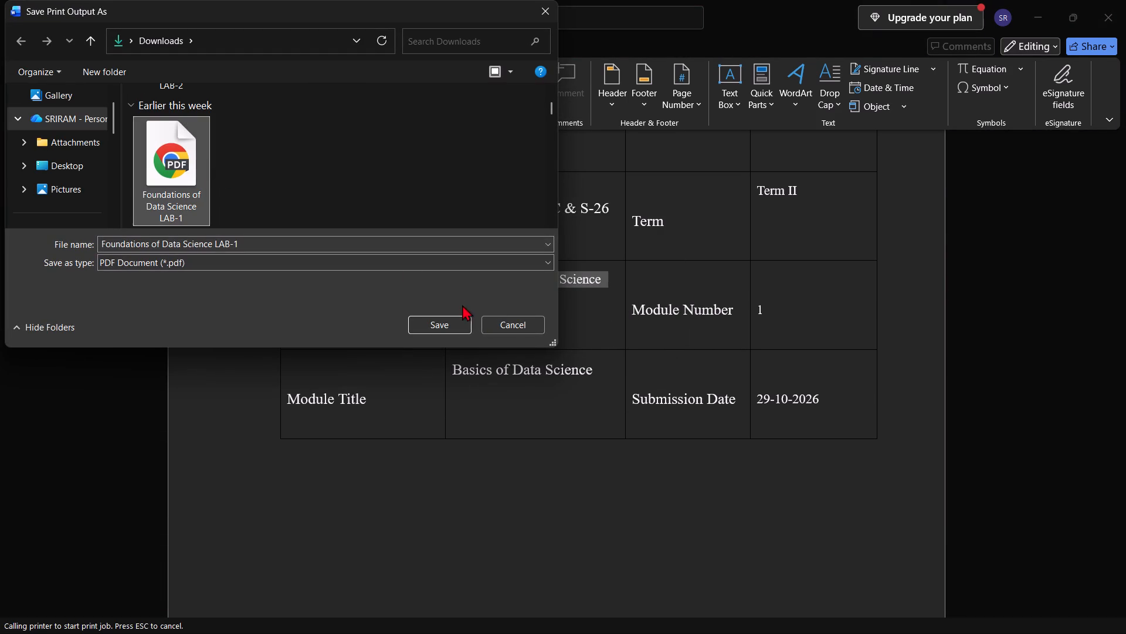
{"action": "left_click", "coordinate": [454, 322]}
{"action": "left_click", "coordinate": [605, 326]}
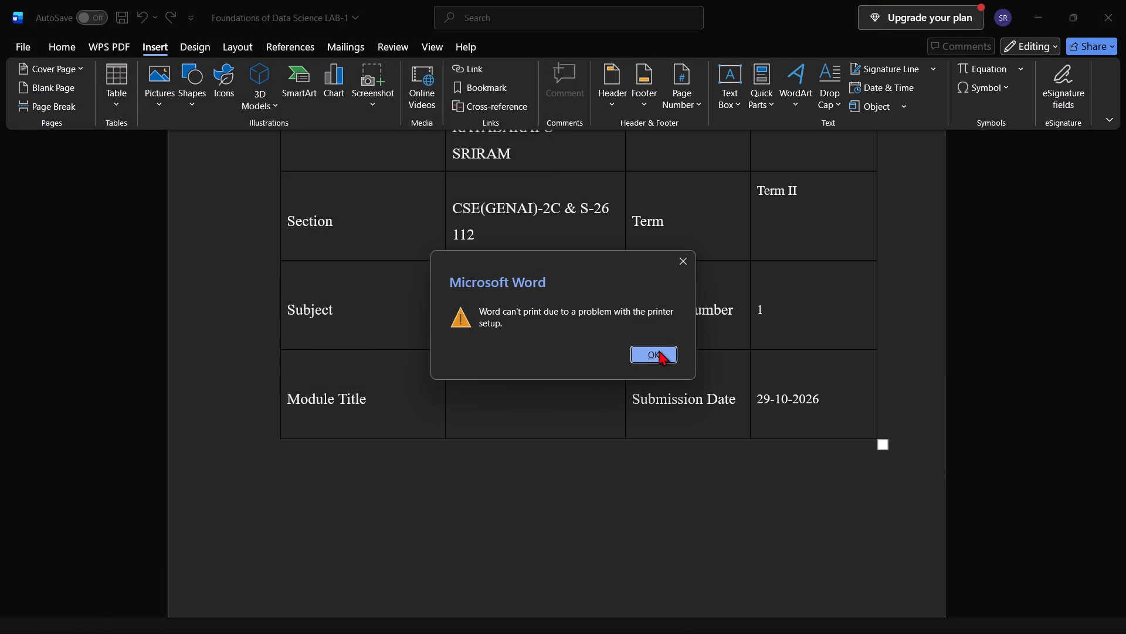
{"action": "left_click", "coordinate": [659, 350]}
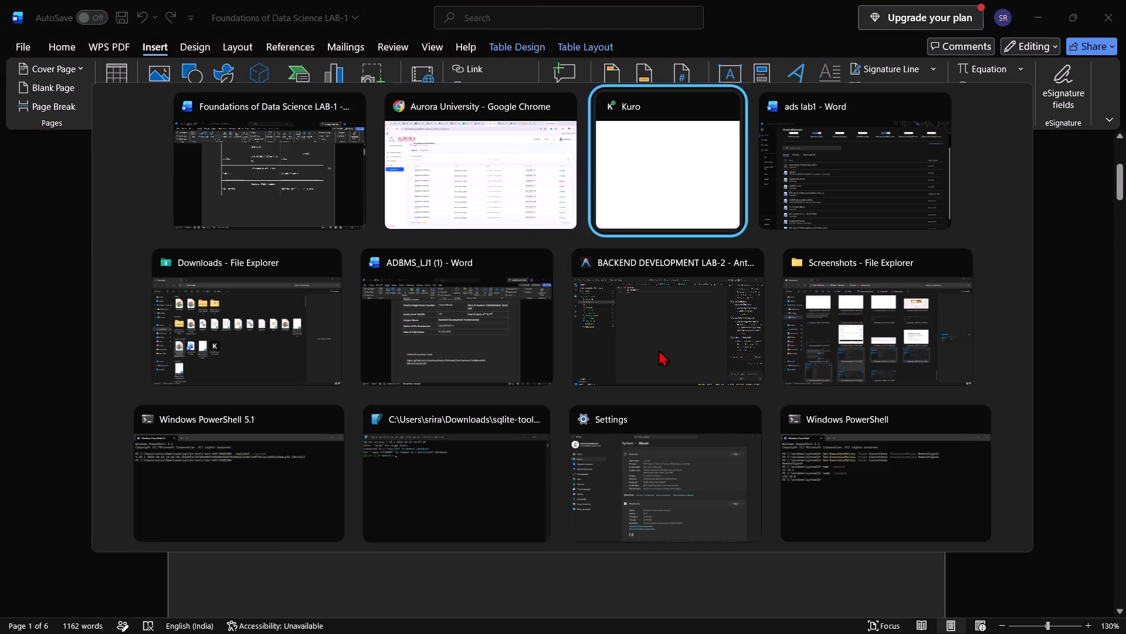
Switch to the Downloads folder in File Explorer, open the "Foundations of Data Science LAB-1" PDF, and check its first pages.
{"action": "scroll", "coordinate": [402, 181], "scroll_direction": "up", "scroll_amount": 2}
{"action": "scroll", "coordinate": [402, 181], "scroll_direction": "down", "scroll_amount": 1}
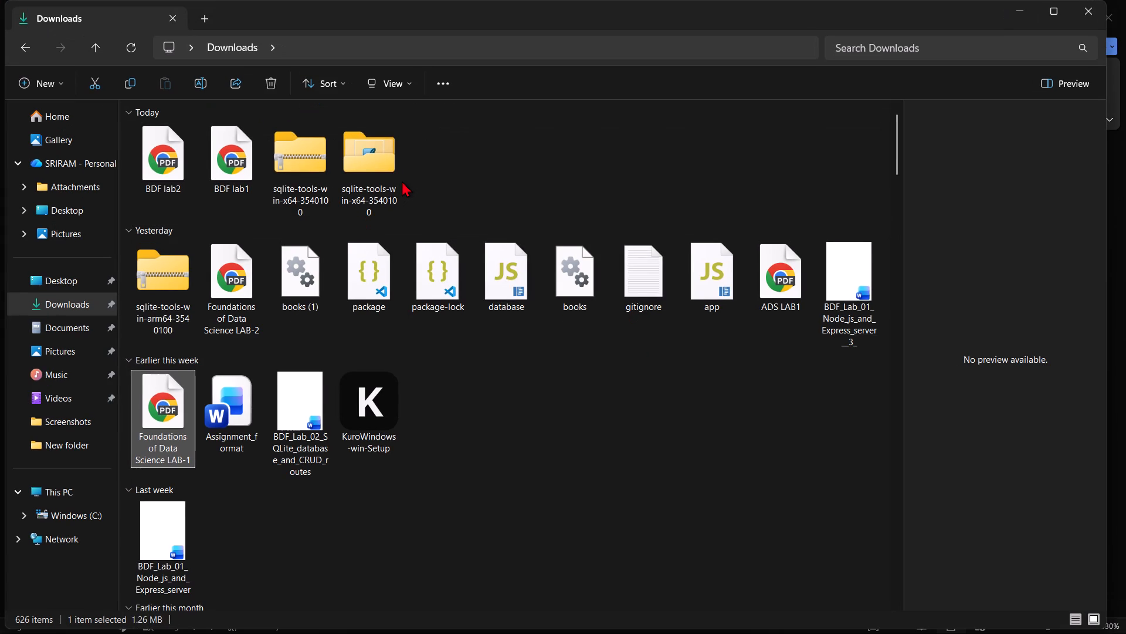
{"action": "scroll", "coordinate": [402, 181], "scroll_direction": "down", "scroll_amount": 1}
{"action": "scroll", "coordinate": [164, 417], "scroll_direction": "down", "scroll_amount": 1}
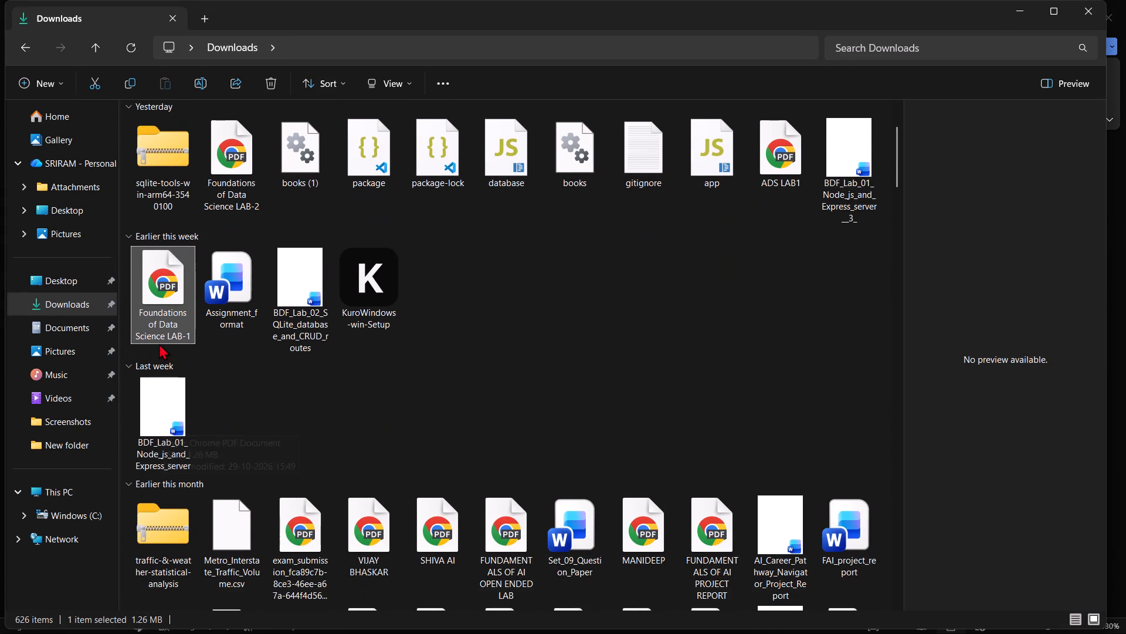
{"action": "double_click", "coordinate": [163, 314]}
{"action": "scroll", "coordinate": [459, 379], "scroll_direction": "down", "scroll_amount": 2}
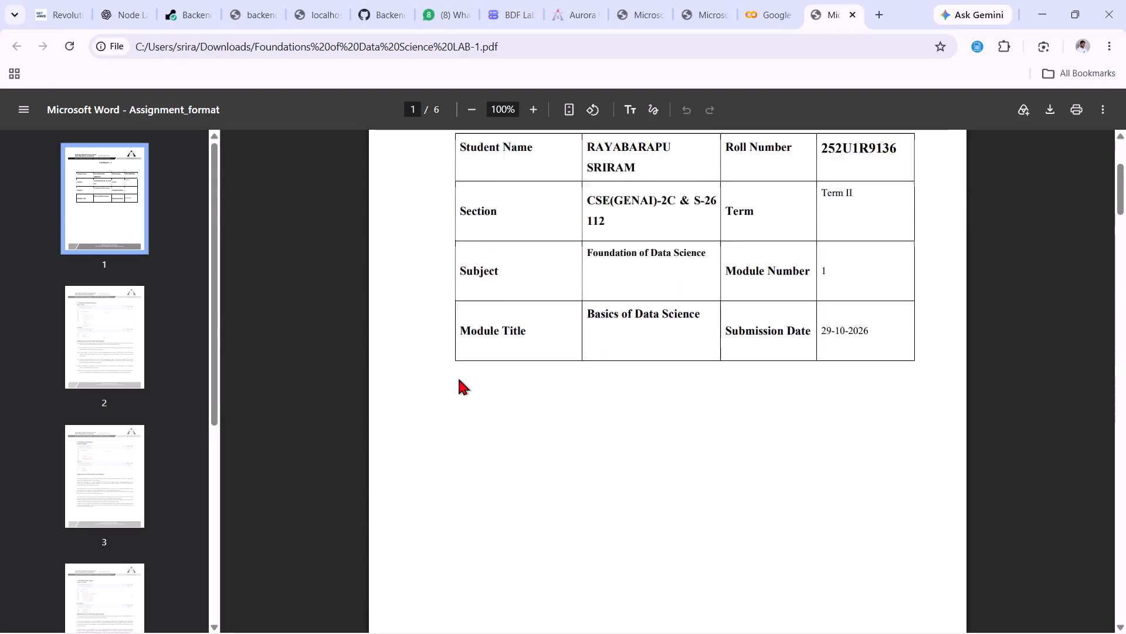
{"action": "scroll", "coordinate": [459, 379], "scroll_direction": "down", "scroll_amount": 3}
Close all Chrome tabs that show locally opened Word-exported PDFs, including the Foundations of Data Science LAB-1 file.
{"action": "left_click", "coordinate": [851, 14]}
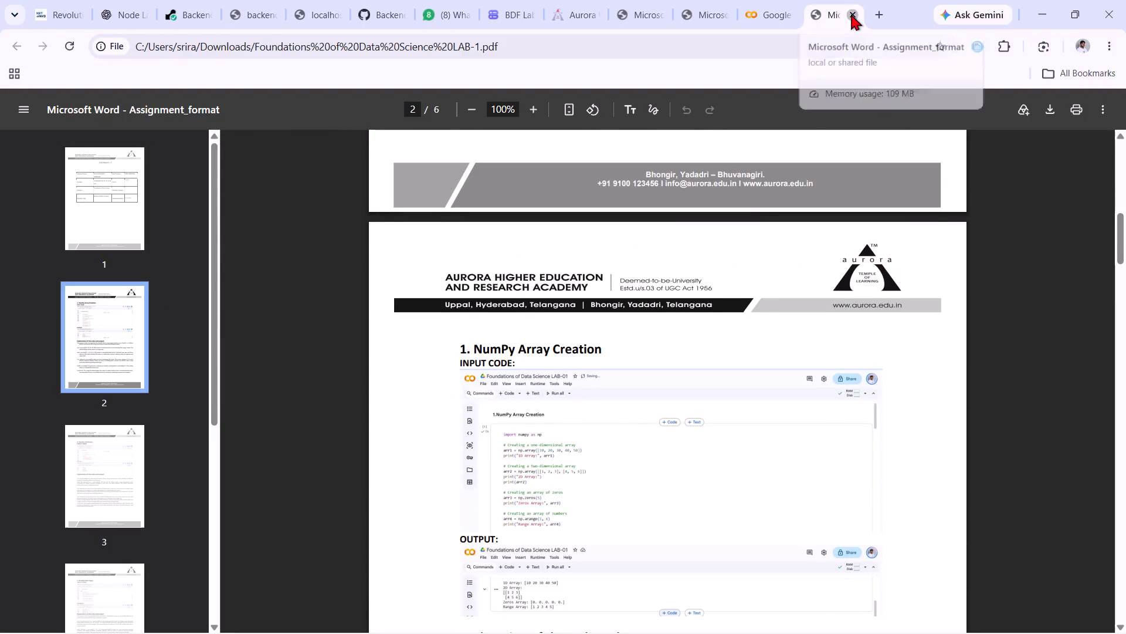
{"action": "left_click", "coordinate": [769, 16]}
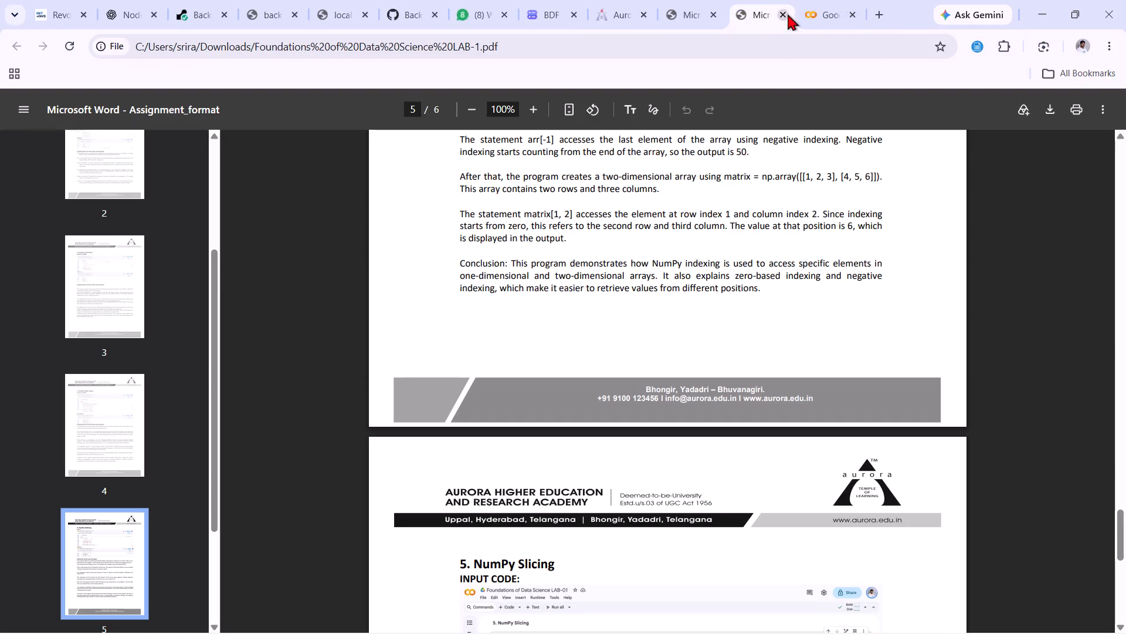
{"action": "left_click", "coordinate": [788, 14]}
{"action": "left_click_drag", "start_coordinate": [681, 9], "coordinate": [723, 15]}
{"action": "left_click", "coordinate": [786, 9]}
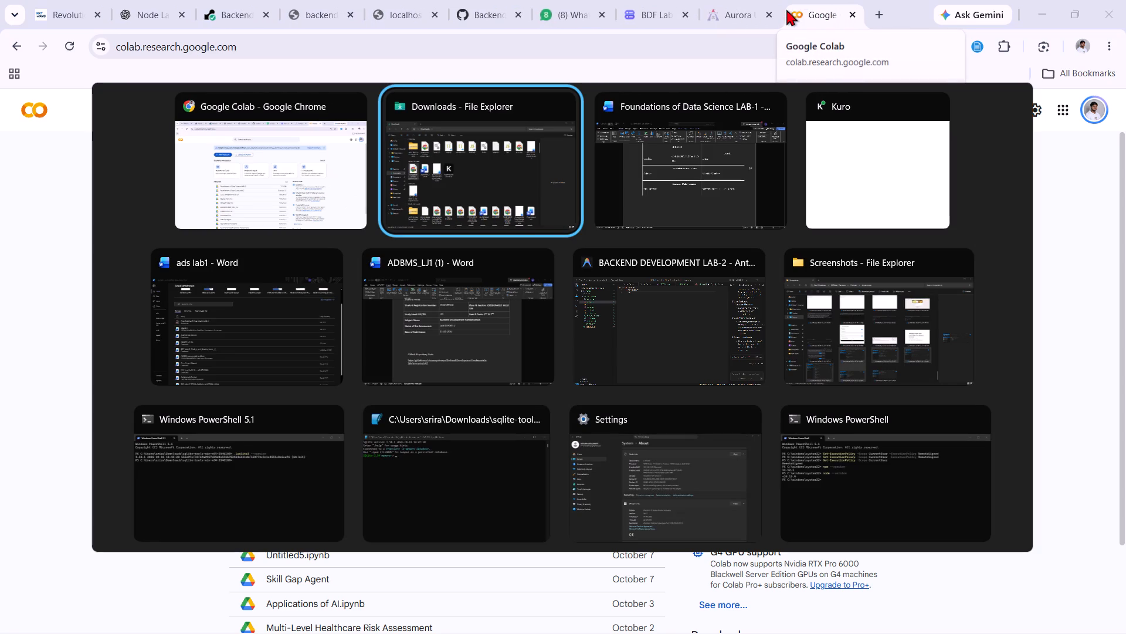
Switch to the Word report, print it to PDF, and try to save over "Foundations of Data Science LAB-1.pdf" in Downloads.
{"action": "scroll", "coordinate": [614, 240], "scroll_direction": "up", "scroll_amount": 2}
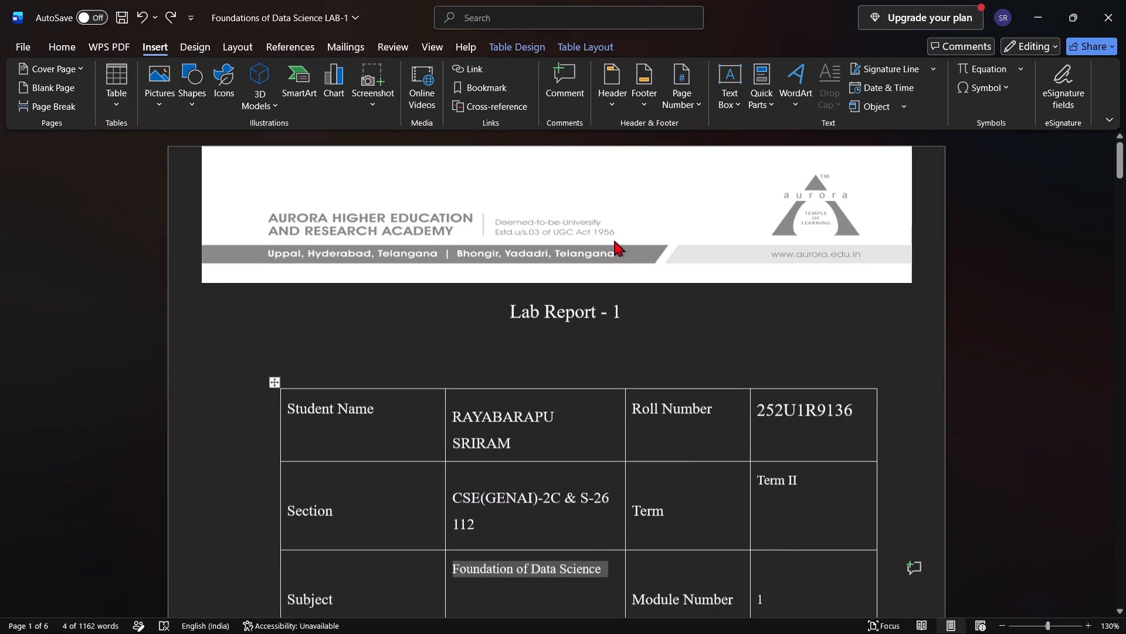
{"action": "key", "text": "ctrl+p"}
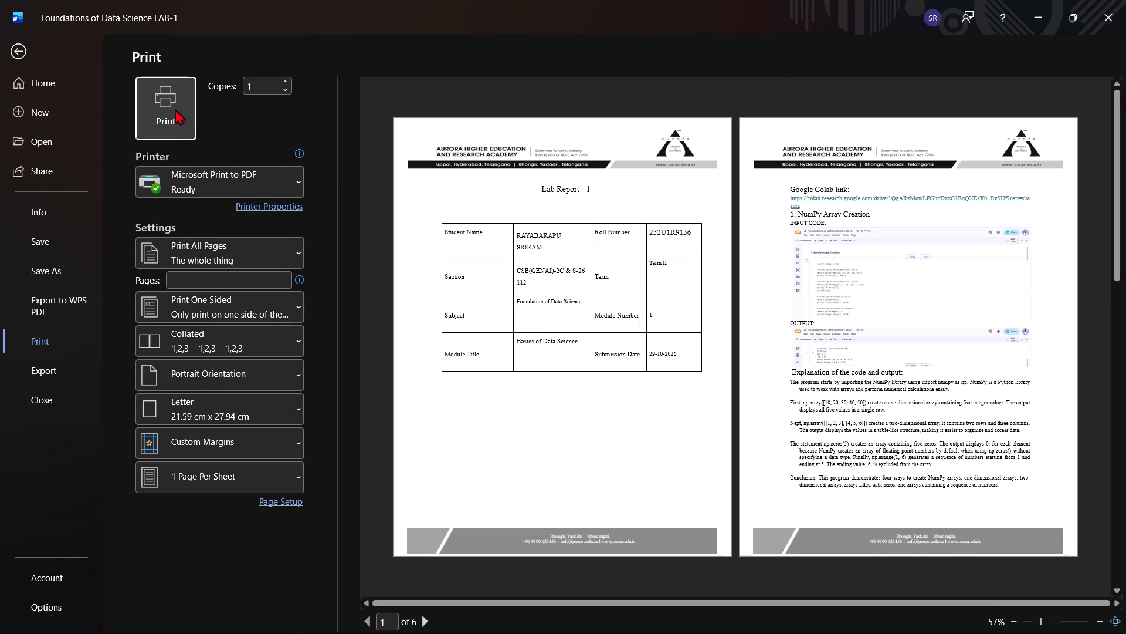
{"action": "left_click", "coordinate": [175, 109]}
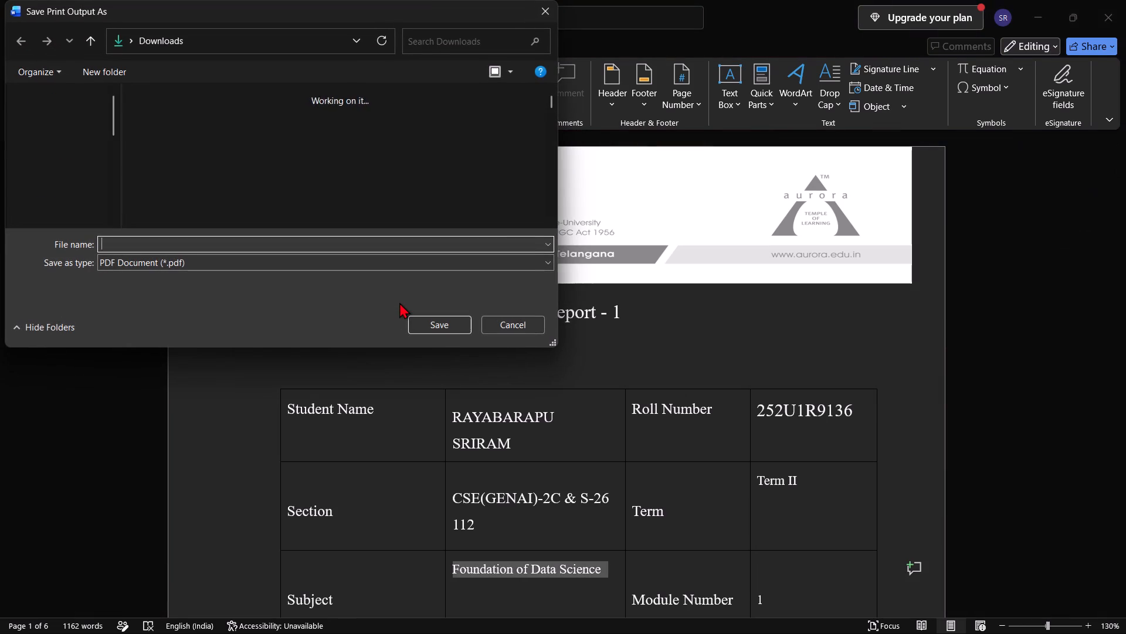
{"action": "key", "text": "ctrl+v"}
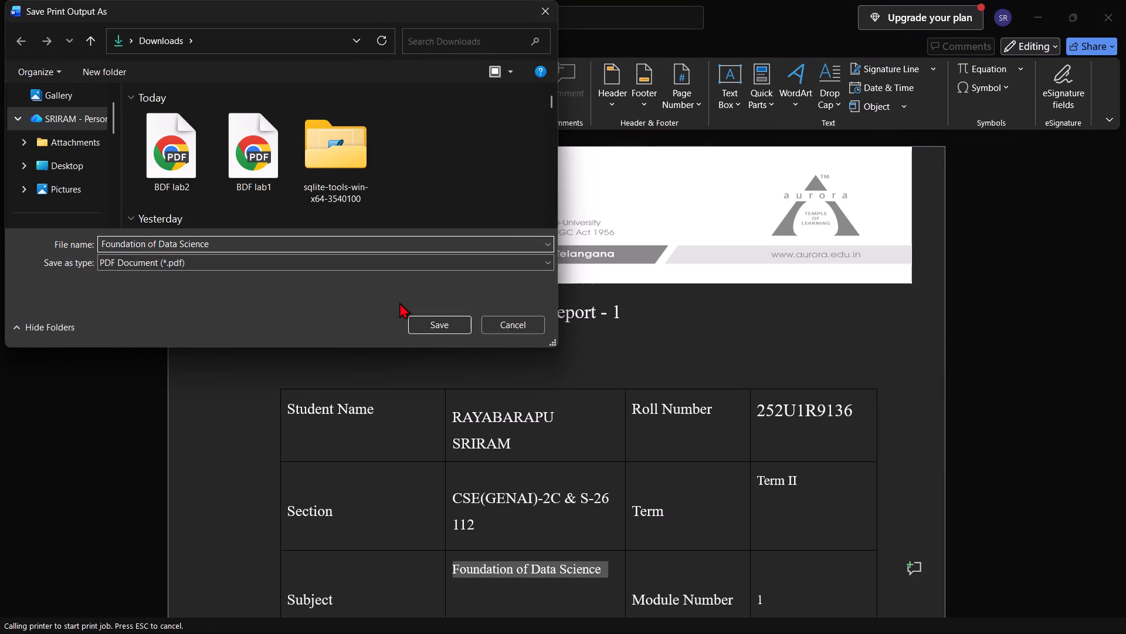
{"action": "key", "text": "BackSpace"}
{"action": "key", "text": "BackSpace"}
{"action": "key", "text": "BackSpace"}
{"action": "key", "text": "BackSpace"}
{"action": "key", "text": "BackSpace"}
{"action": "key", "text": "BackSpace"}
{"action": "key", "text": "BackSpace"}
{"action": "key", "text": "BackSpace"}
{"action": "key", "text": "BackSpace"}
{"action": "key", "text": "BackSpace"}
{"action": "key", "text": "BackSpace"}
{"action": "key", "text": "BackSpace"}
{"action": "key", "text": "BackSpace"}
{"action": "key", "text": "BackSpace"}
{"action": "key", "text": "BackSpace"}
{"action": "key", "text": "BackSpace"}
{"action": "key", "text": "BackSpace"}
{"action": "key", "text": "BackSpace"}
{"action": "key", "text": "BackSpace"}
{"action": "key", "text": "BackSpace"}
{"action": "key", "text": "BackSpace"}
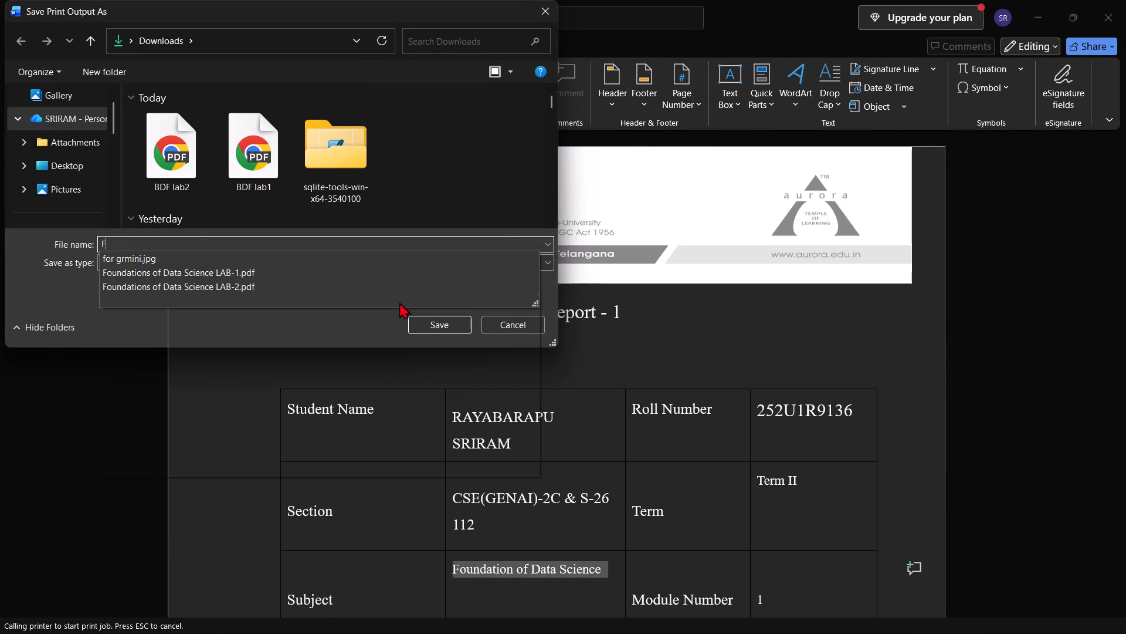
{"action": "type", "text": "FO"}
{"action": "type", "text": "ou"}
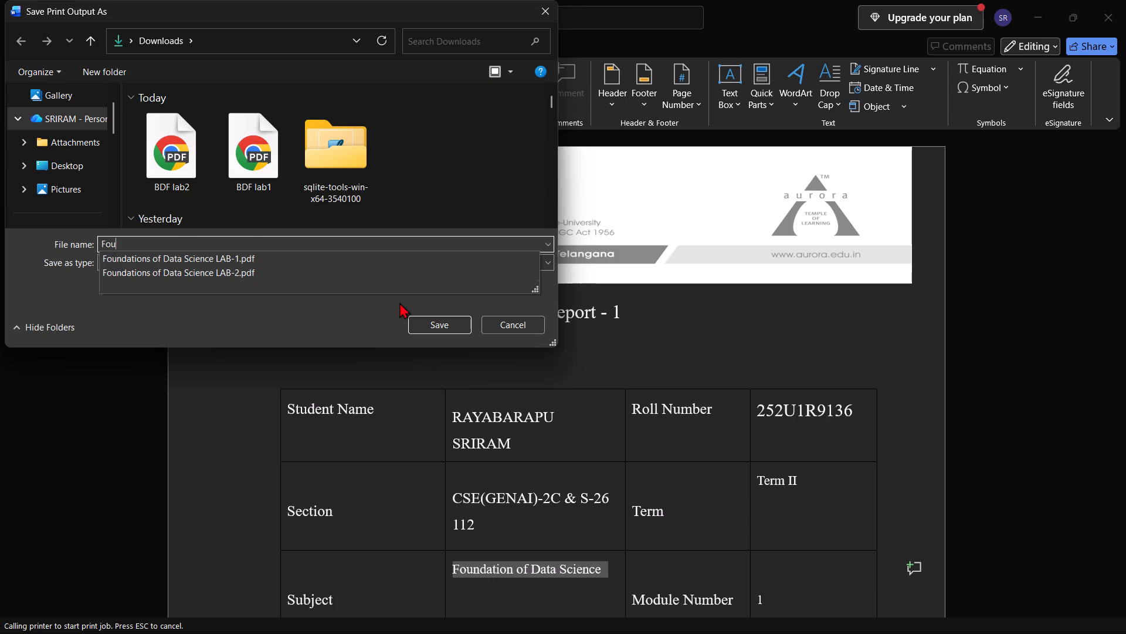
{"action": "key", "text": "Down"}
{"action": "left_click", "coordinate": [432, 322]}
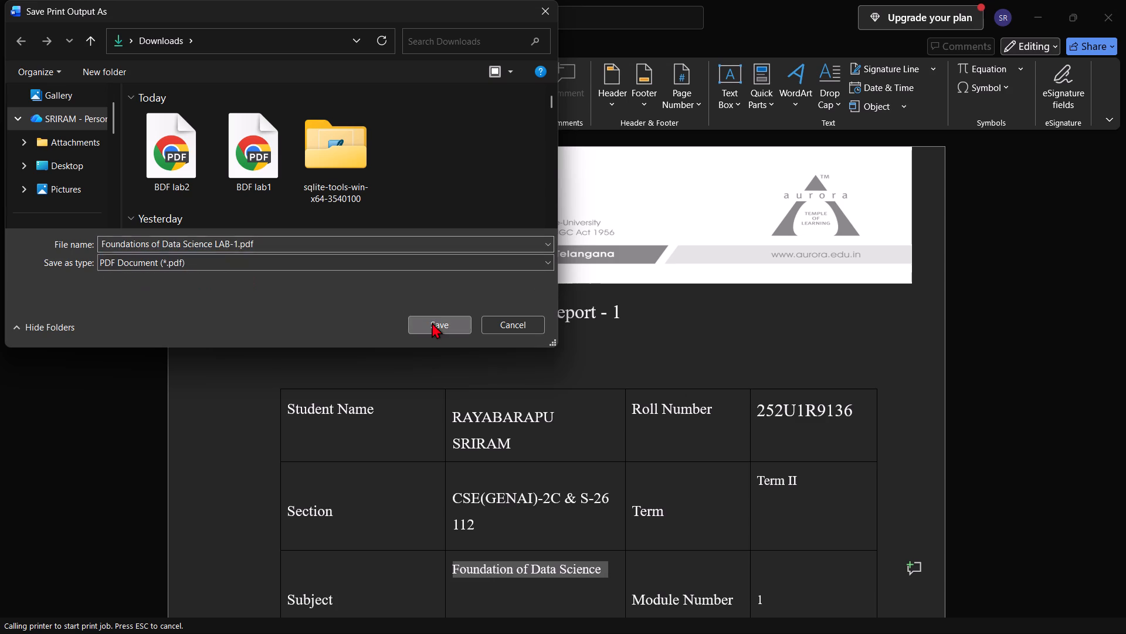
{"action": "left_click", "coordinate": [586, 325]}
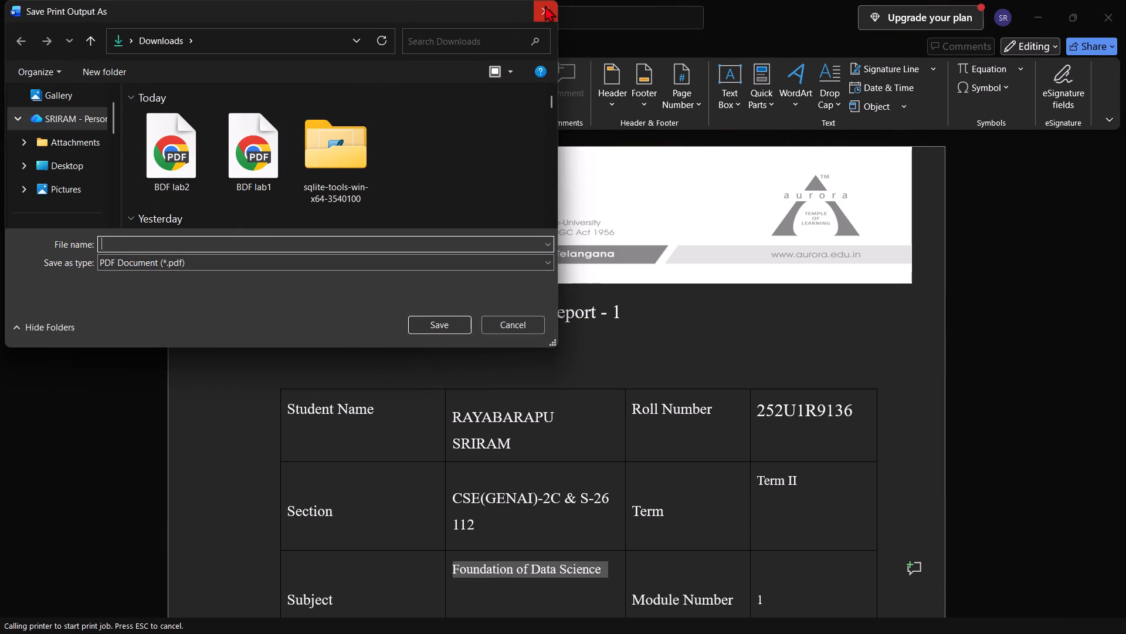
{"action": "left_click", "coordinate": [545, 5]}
Save the report as a Word document named "Foundations of Data Science LAB-1" in the Downloads folder.
{"action": "left_click", "coordinate": [22, 39]}
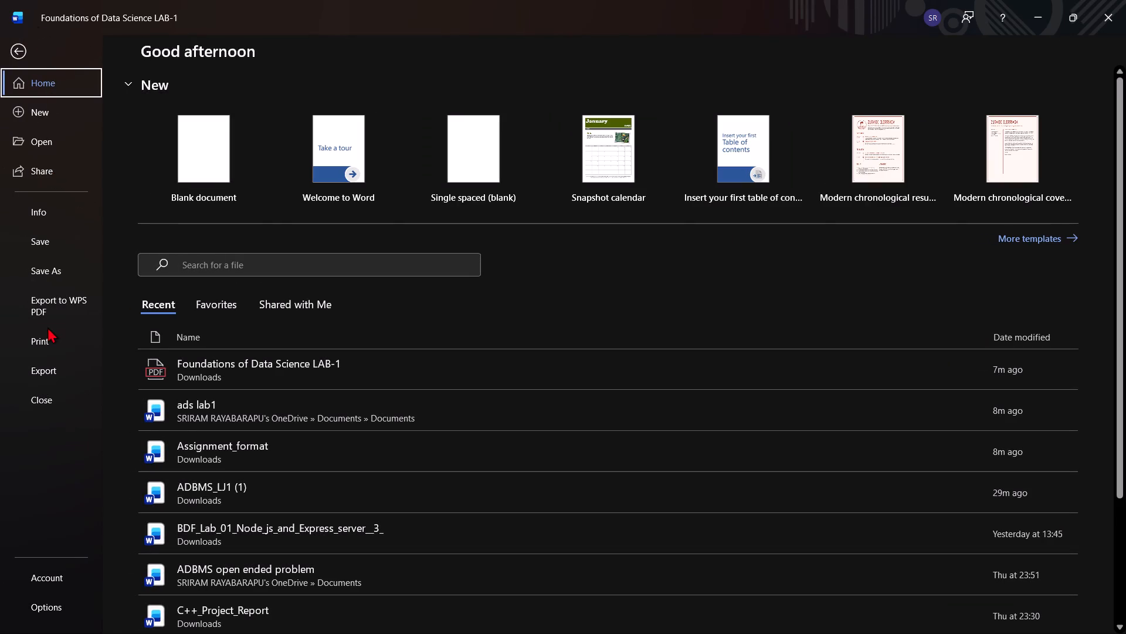
{"action": "left_click", "coordinate": [47, 236]}
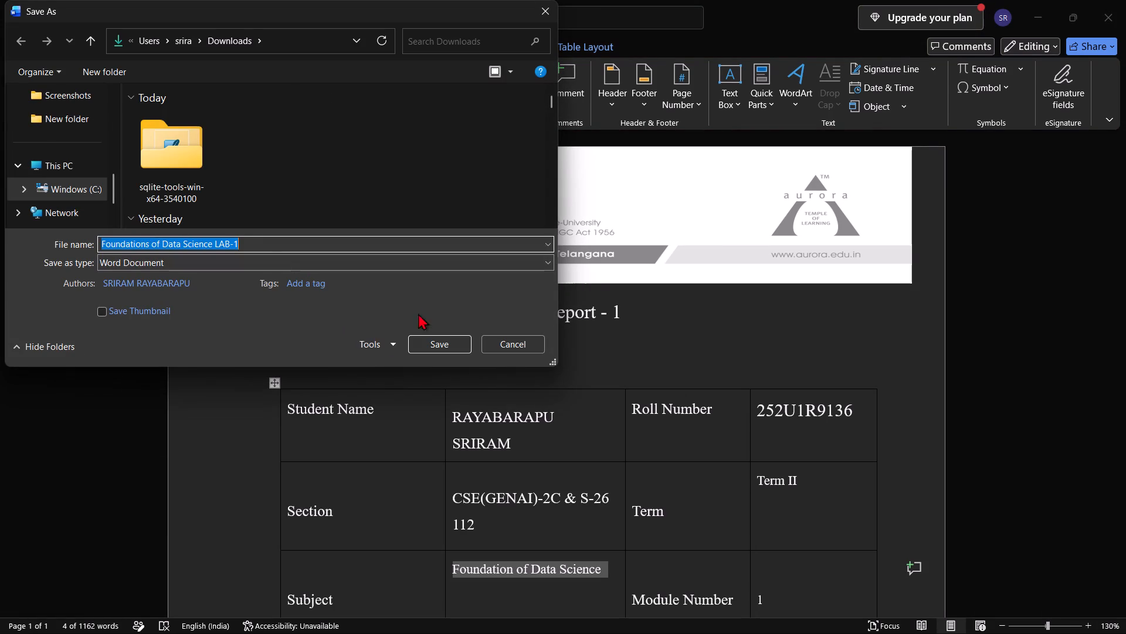
{"action": "scroll", "coordinate": [72, 147], "scroll_direction": "up", "scroll_amount": 1}
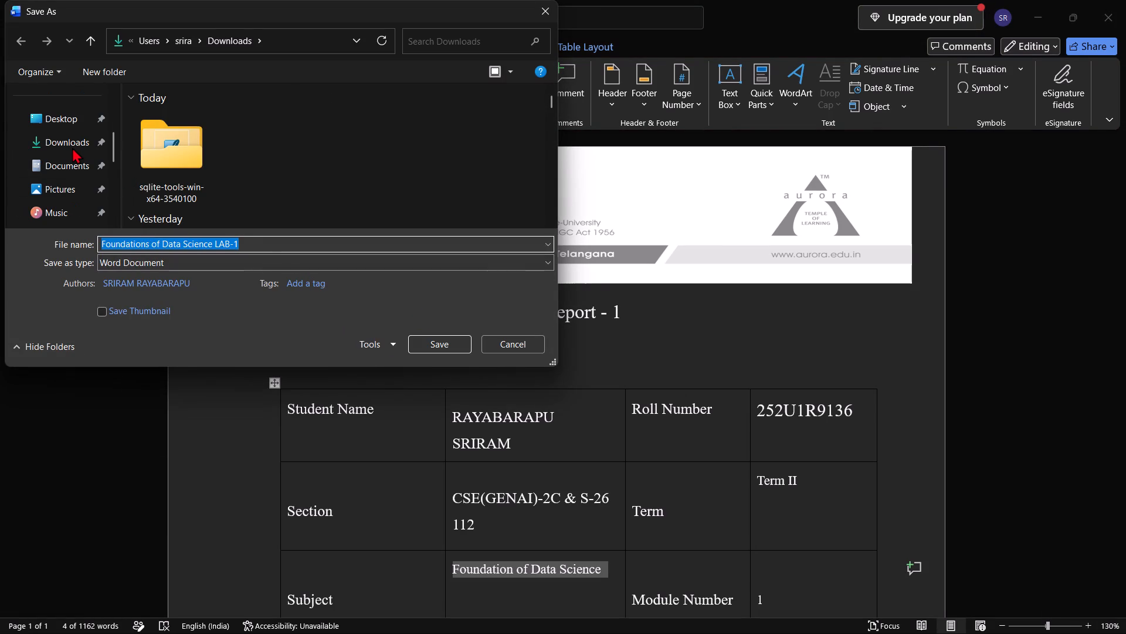
{"action": "left_click", "coordinate": [72, 137]}
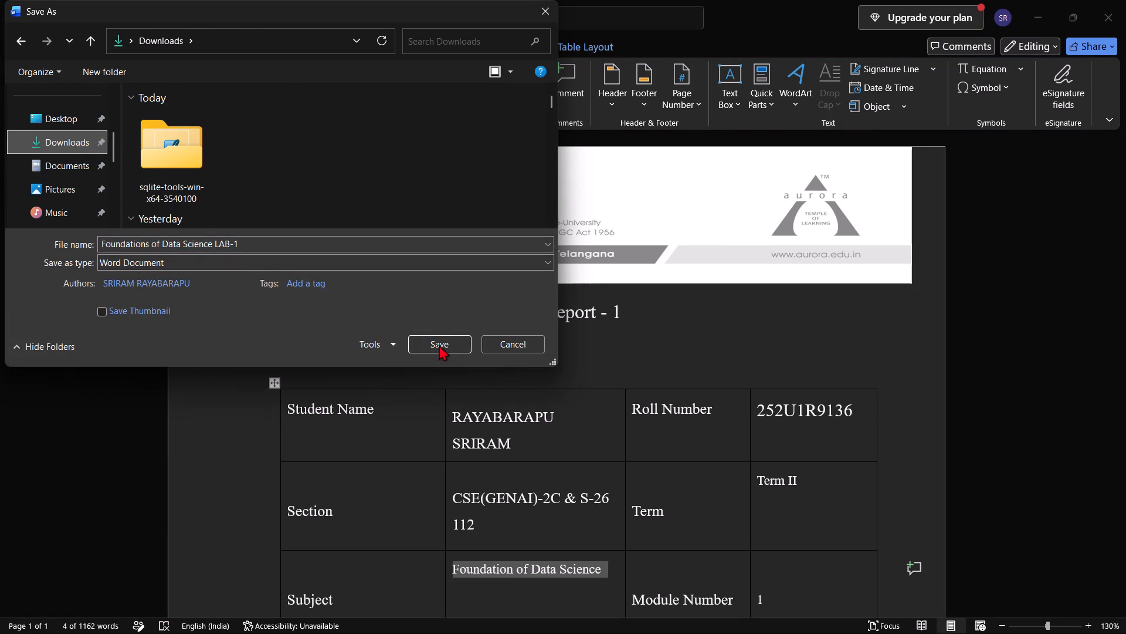
{"action": "left_click", "coordinate": [439, 351]}
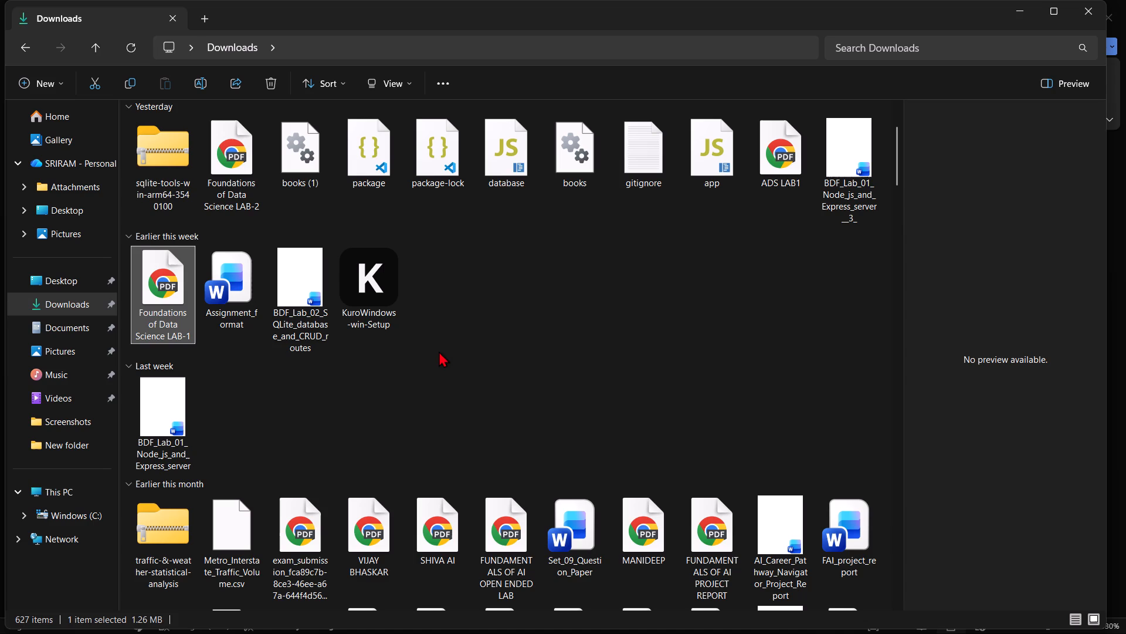
Refresh the Downloads folder in File Explorer, open the "Foundations of Data Science LAB-1" Word document, and check its first page.
{"action": "scroll", "coordinate": [172, 272], "scroll_direction": "up", "scroll_amount": 6}
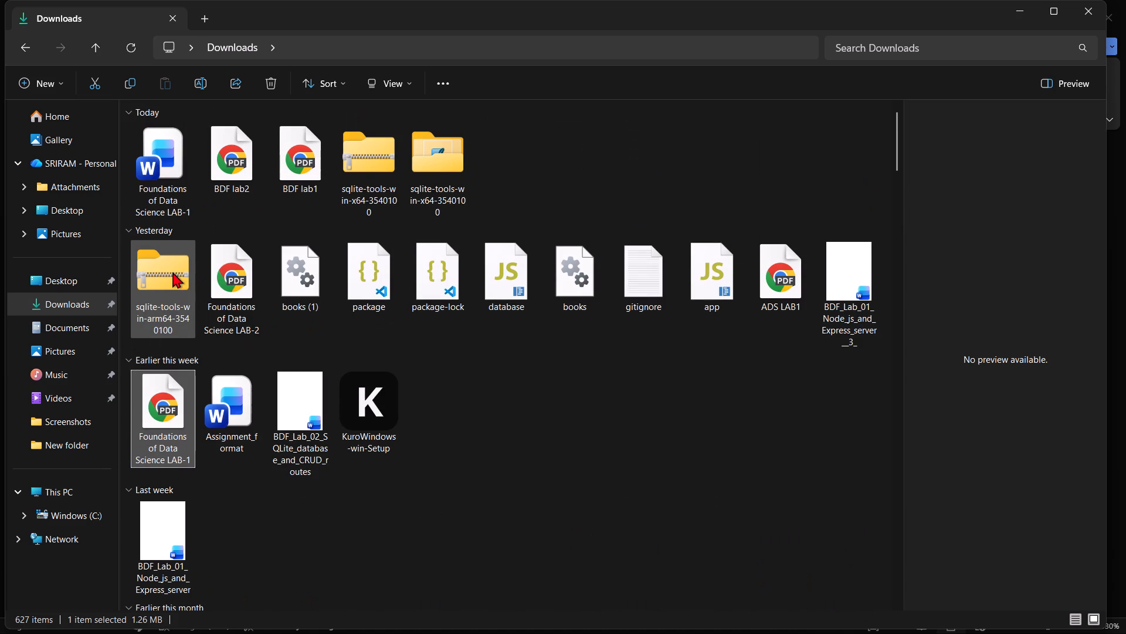
{"action": "left_click", "coordinate": [125, 42]}
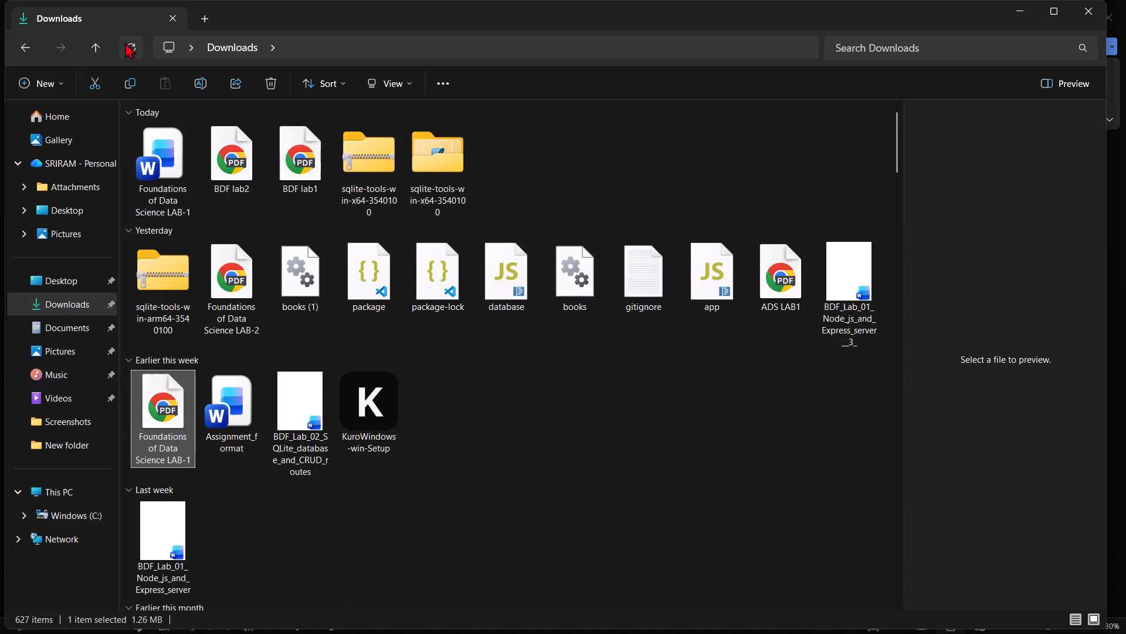
{"action": "double_click", "coordinate": [162, 142]}
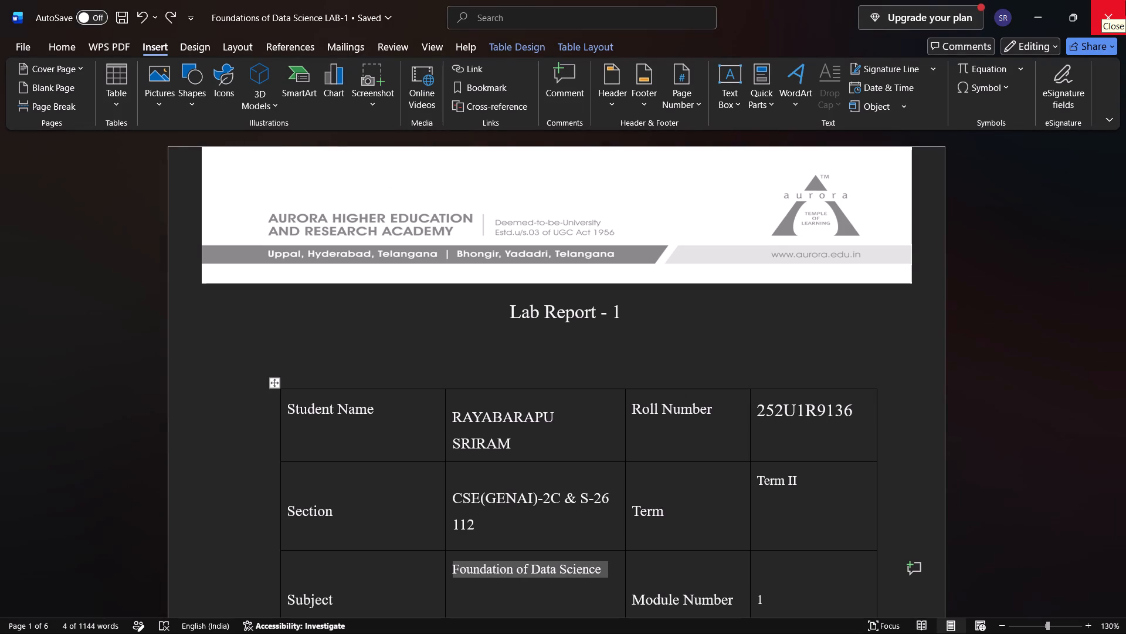
{"action": "scroll", "coordinate": [814, 277], "scroll_direction": "down", "scroll_amount": 2}
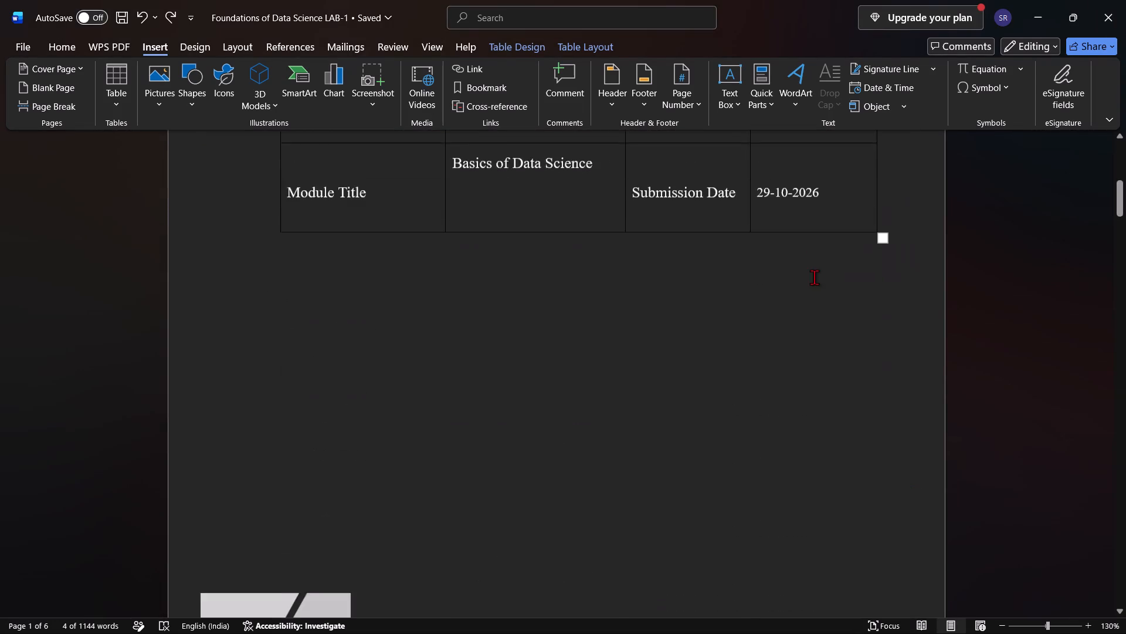
{"action": "scroll", "coordinate": [814, 277], "scroll_direction": "up", "scroll_amount": 1}
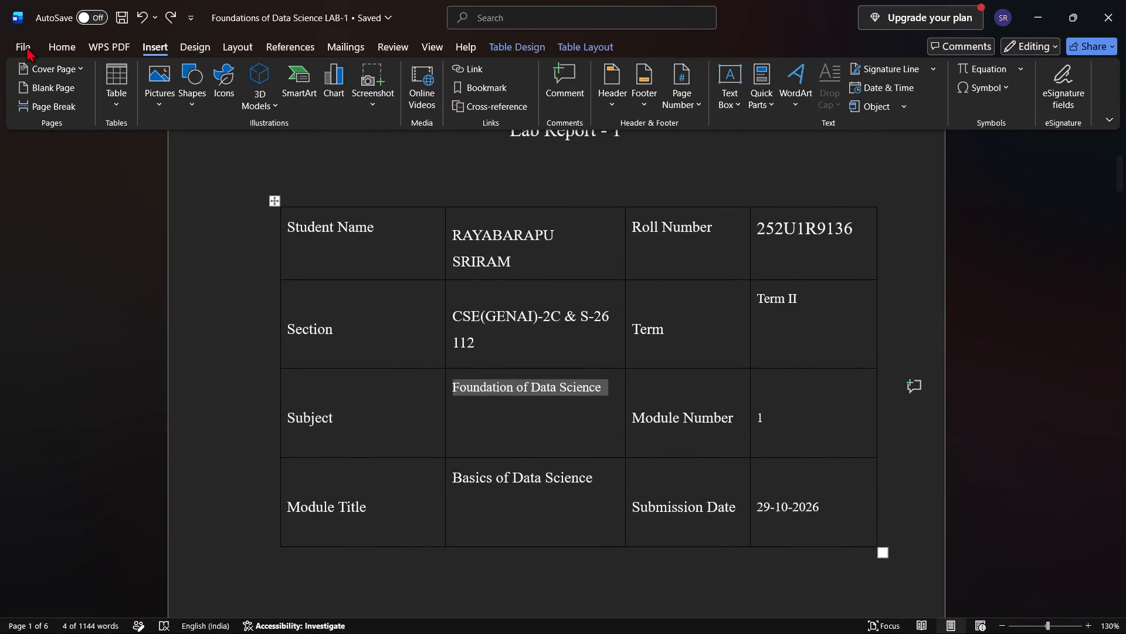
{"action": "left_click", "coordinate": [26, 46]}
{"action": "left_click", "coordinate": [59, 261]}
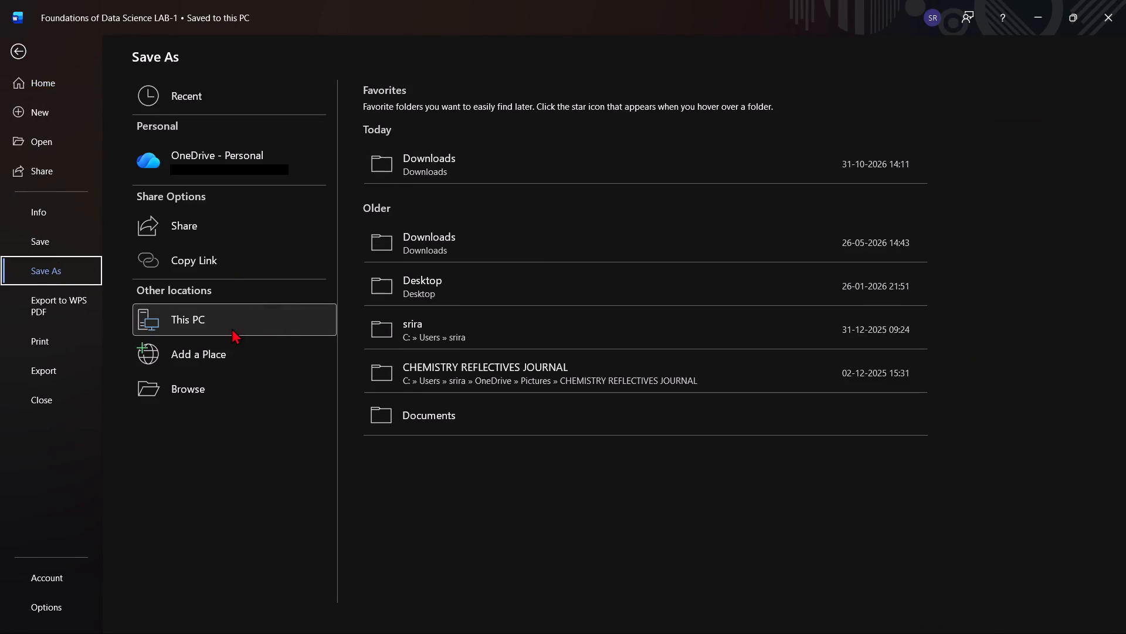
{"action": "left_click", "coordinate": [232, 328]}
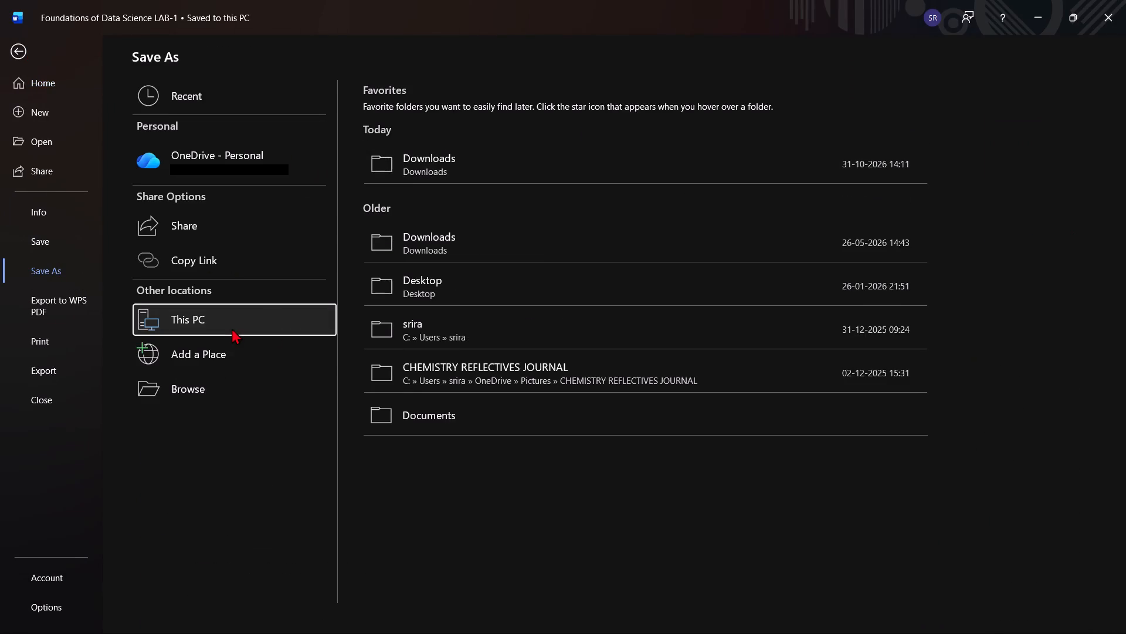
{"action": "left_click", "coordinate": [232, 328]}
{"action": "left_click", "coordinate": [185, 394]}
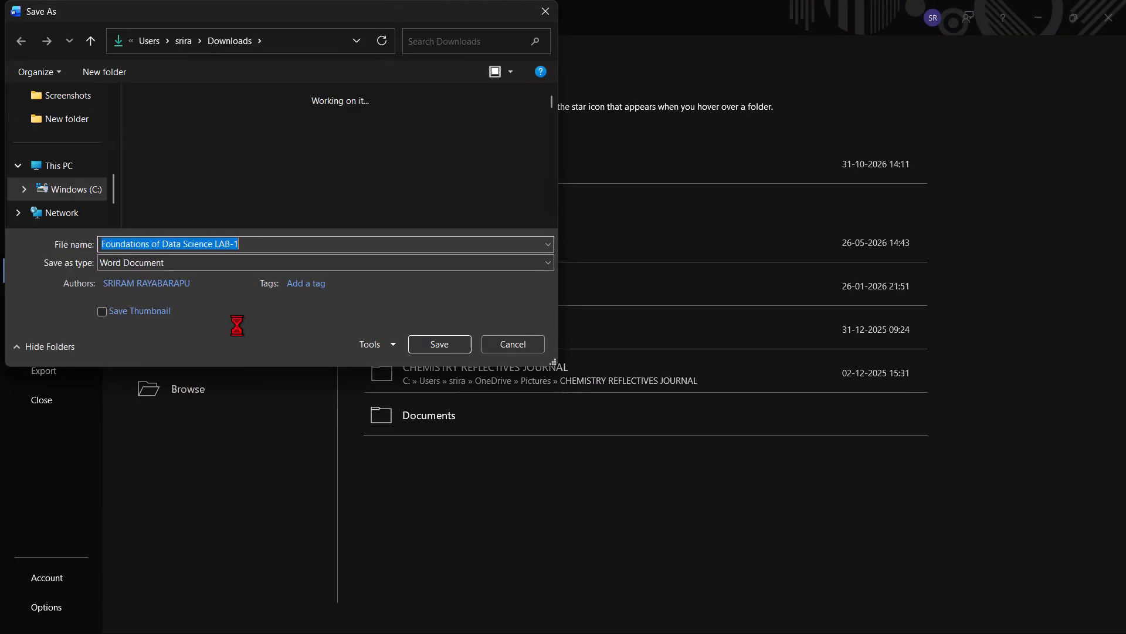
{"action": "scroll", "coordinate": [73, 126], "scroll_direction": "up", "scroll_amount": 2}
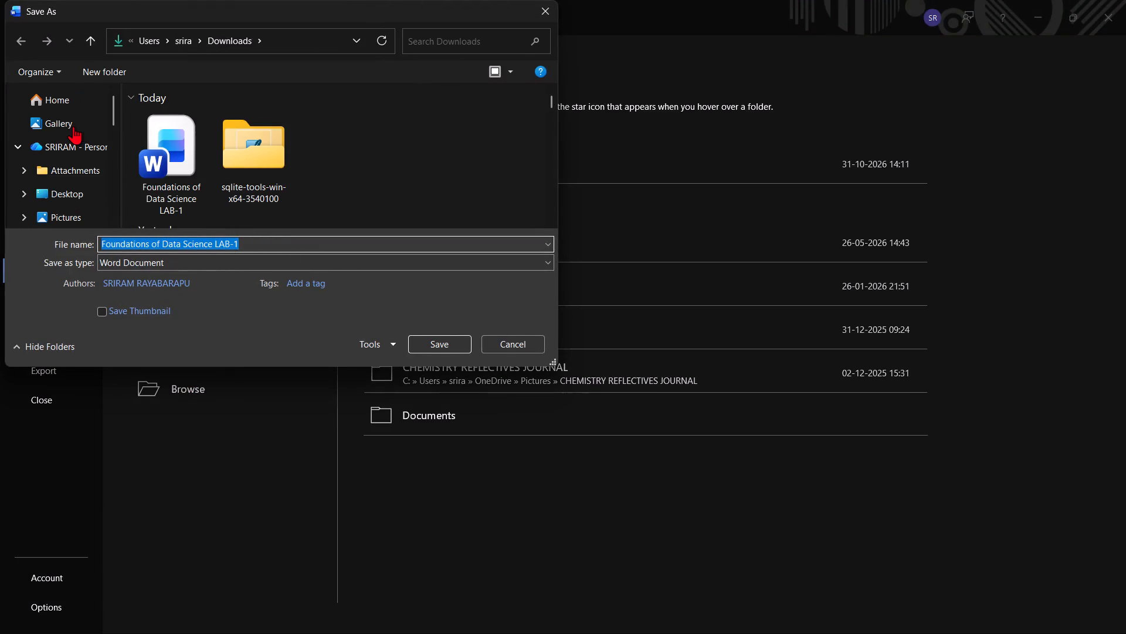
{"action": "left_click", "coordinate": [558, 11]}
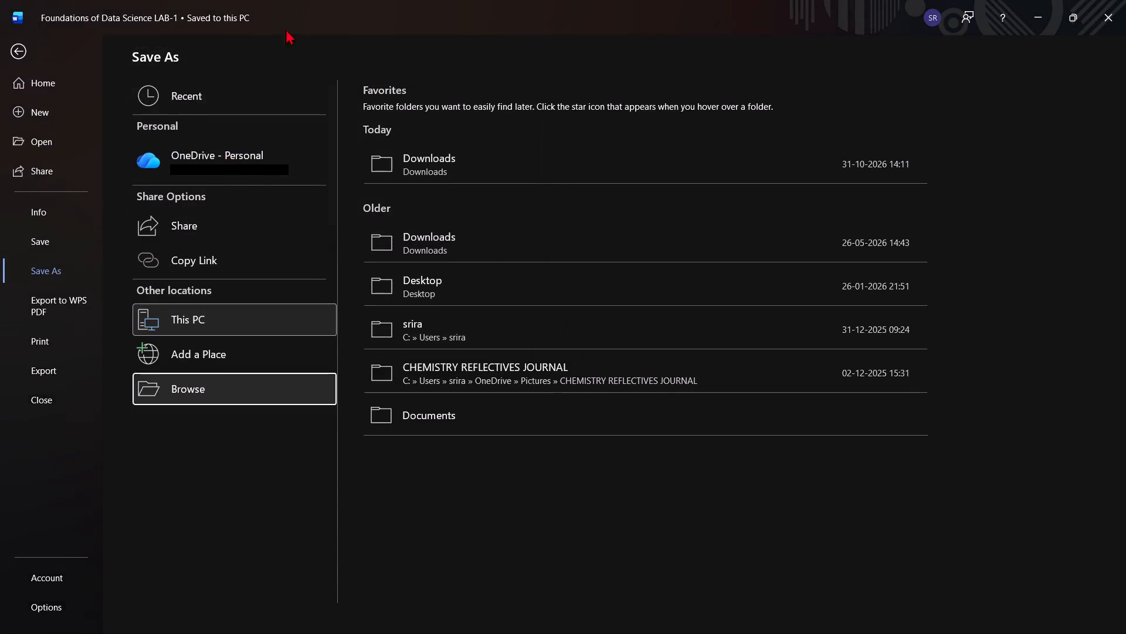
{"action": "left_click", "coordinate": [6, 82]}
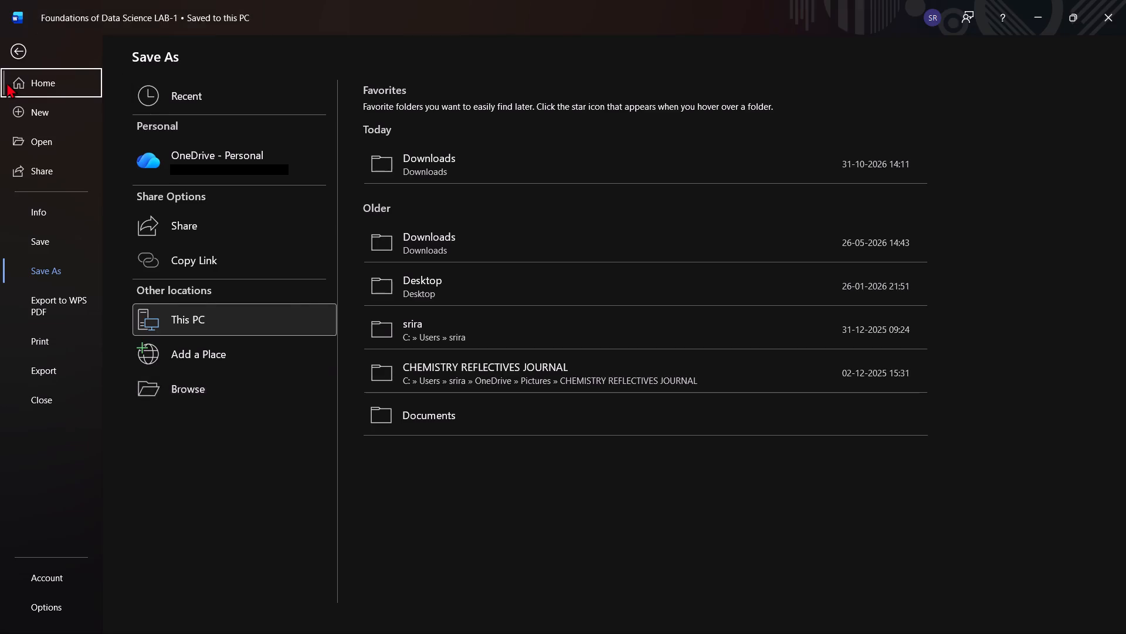
Close the report in Word and reopen the "Foundations of Data Science LAB-1" Word document from the Downloads folder.
{"action": "left_click", "coordinate": [1125, 0]}
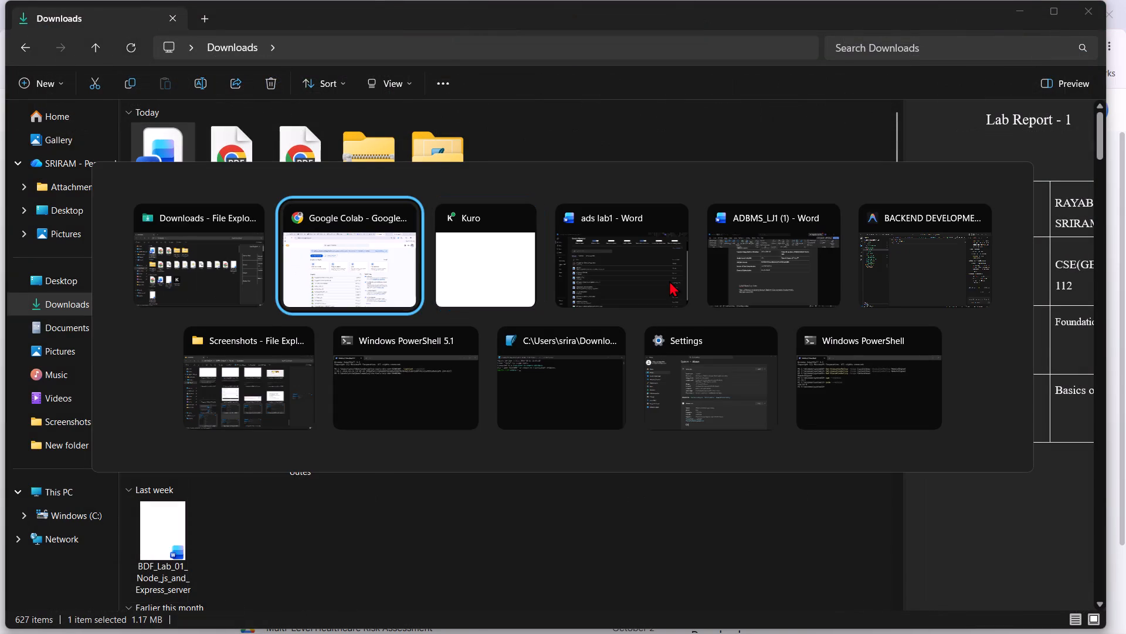
{"action": "double_click", "coordinate": [149, 151]}
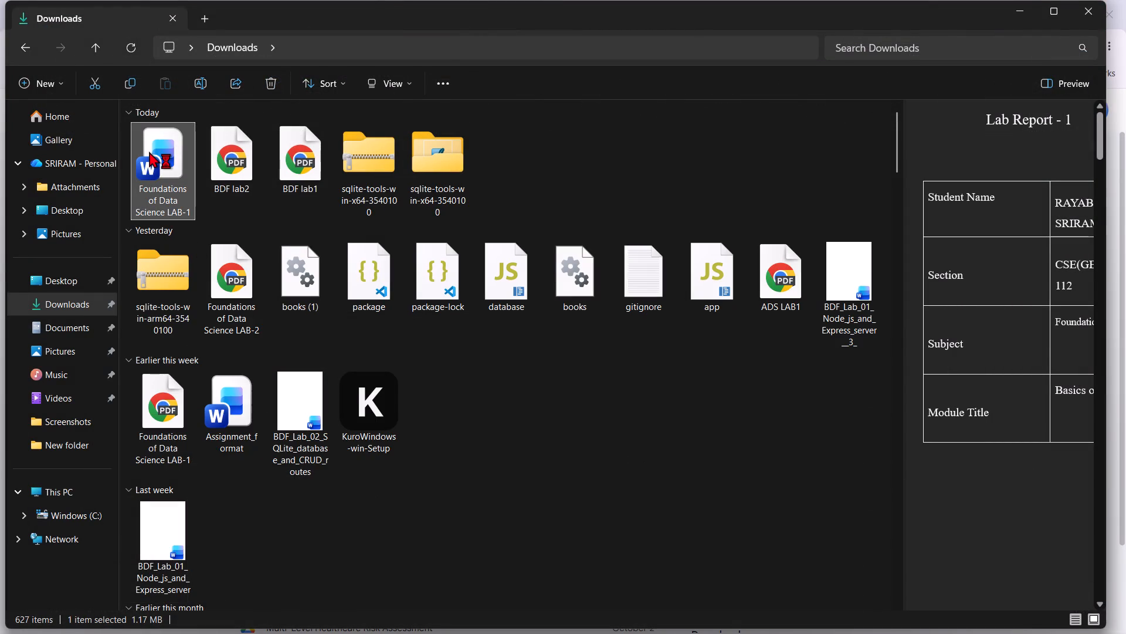
{"action": "scroll", "coordinate": [386, 304], "scroll_direction": "down", "scroll_amount": 2}
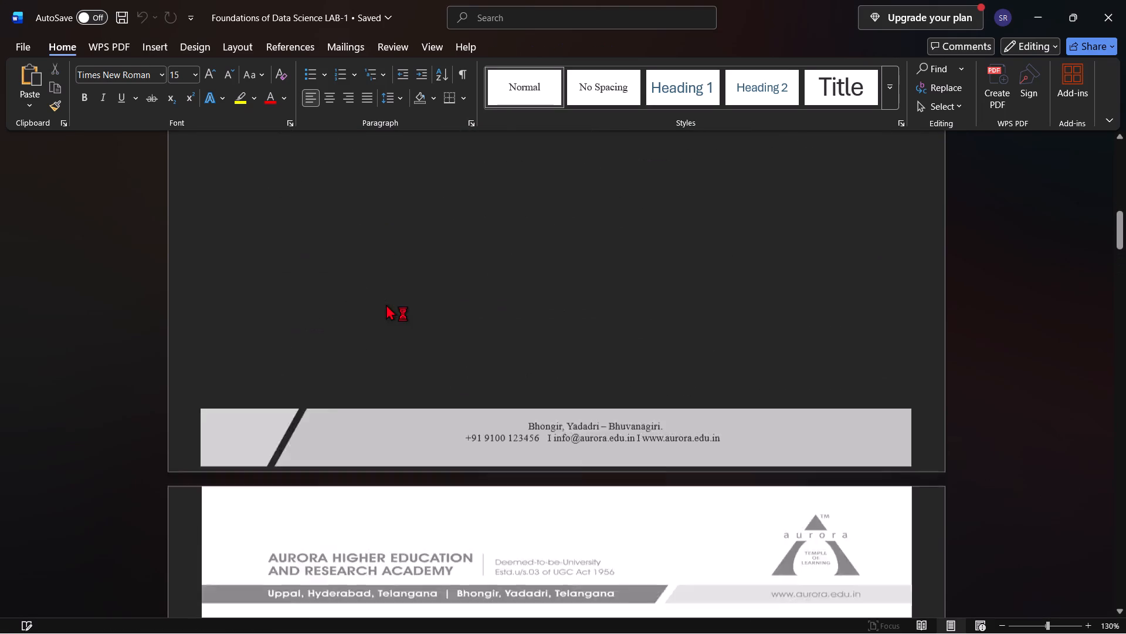
{"action": "scroll", "coordinate": [386, 304], "scroll_direction": "down", "scroll_amount": 1}
{"action": "scroll", "coordinate": [386, 304], "scroll_direction": "up", "scroll_amount": 10}
Print the Word report to PDF and save it in Downloads as "Foundation of Data Science lab1", clearing the stray character left in the document.
{"action": "key", "text": "ctrl+p"}
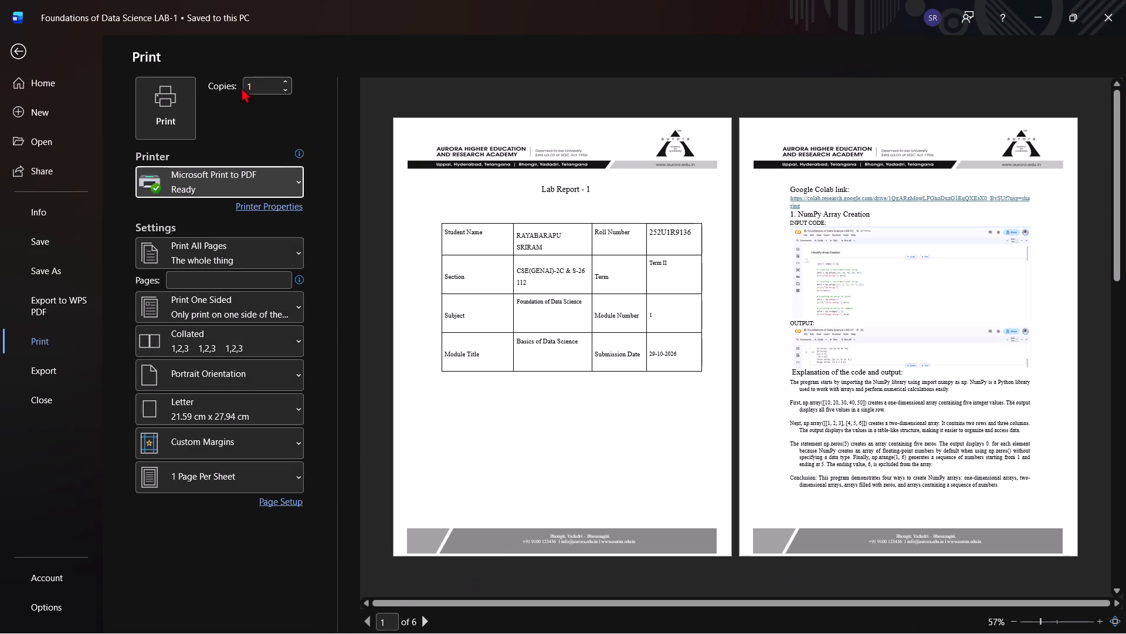
{"action": "left_click", "coordinate": [192, 91]}
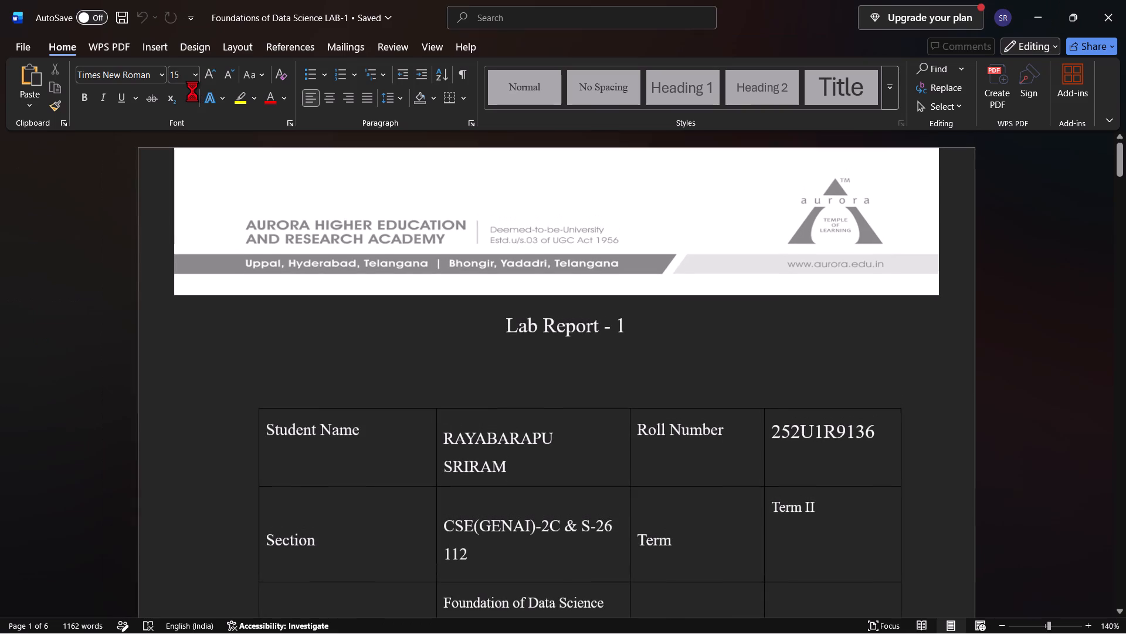
{"action": "key", "text": "ctrl+v"}
{"action": "key", "text": "ctrl+v"}
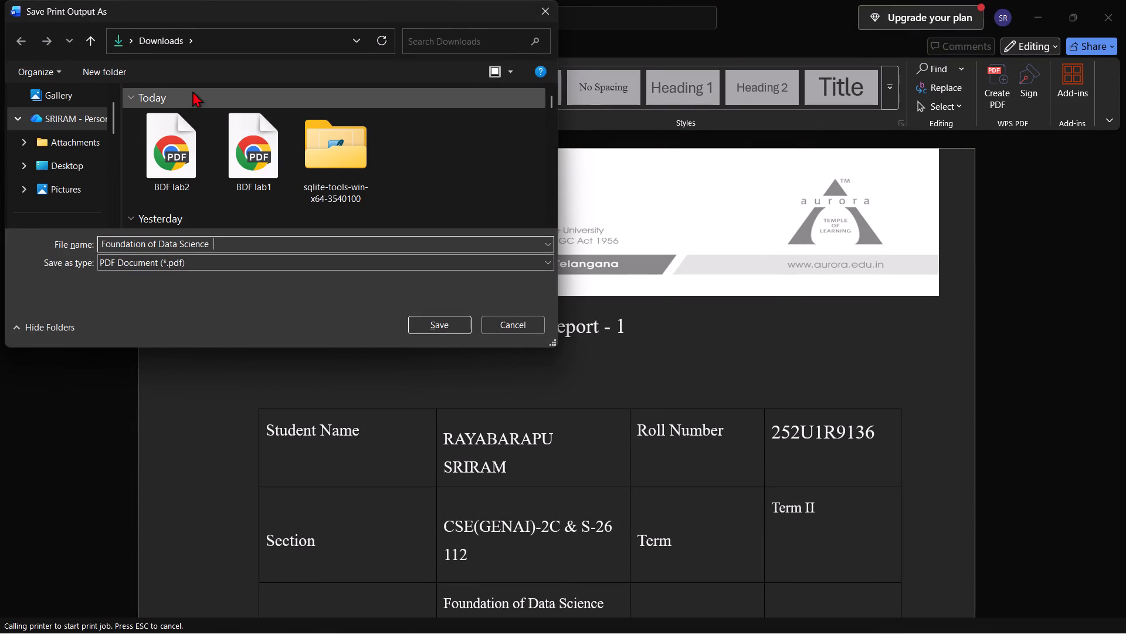
{"action": "key", "text": "BackSpace"}
{"action": "key", "text": "BackSpace"}
{"action": "key", "text": "BackSpace"}
{"action": "key", "text": "BackSpace"}
{"action": "key", "text": "BackSpace"}
{"action": "key", "text": "BackSpace"}
{"action": "key", "text": "BackSpace"}
{"action": "key", "text": "BackSpace"}
{"action": "key", "text": "BackSpace"}
{"action": "key", "text": "BackSpace"}
{"action": "key", "text": "BackSpace"}
{"action": "key", "text": "BackSpace"}
{"action": "key", "text": "BackSpace"}
{"action": "key", "text": "BackSpace"}
{"action": "key", "text": "BackSpace"}
{"action": "key", "text": "BackSpace"}
{"action": "key", "text": "BackSpace"}
{"action": "key", "text": "BackSpace"}
{"action": "key", "text": "BackSpace"}
{"action": "key", "text": "BackSpace"}
{"action": "key", "text": "BackSpace"}
{"action": "key", "text": "BackSpace"}
{"action": "key", "text": "BackSpace"}
{"action": "key", "text": "BackSpace"}
{"action": "key", "text": "BackSpace"}
{"action": "key", "text": "BackSpace"}
{"action": "key", "text": "BackSpace"}
{"action": "key", "text": "BackSpace"}
{"action": "key", "text": "BackSpace"}
{"action": "key", "text": "BackSpace"}
{"action": "key", "text": "BackSpace"}
{"action": "key", "text": "BackSpace"}
{"action": "key", "text": "BackSpace"}
{"action": "key", "text": "BackSpace"}
{"action": "key", "text": "ctrl+v"}
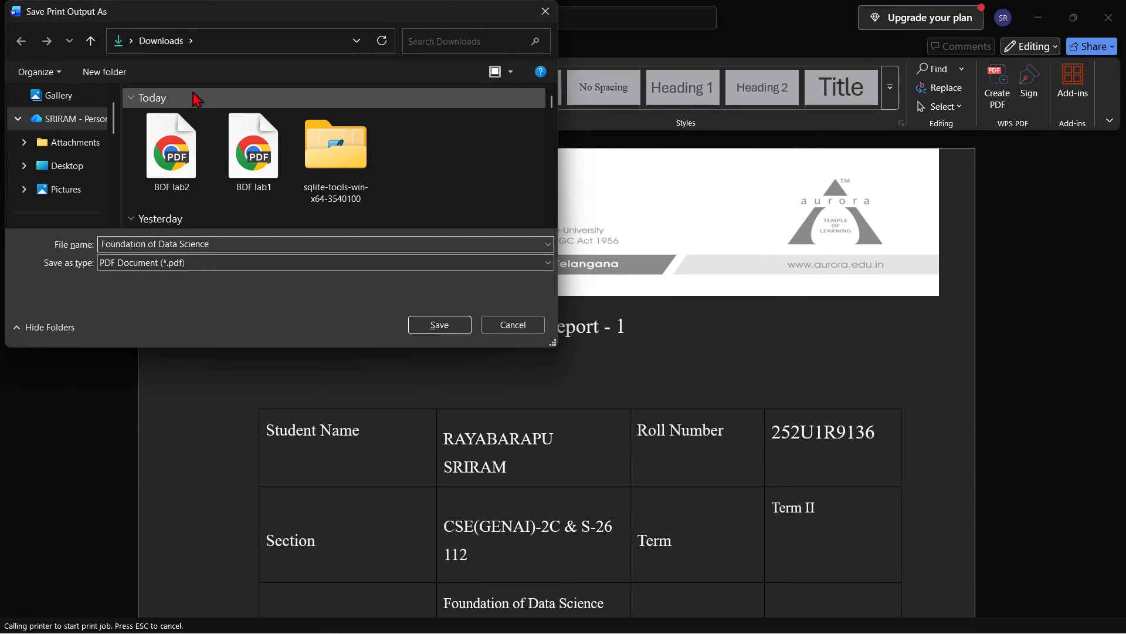
{"action": "key", "text": "BackSpace"}
{"action": "type", "text": "lan"}
{"action": "key", "text": "BackSpace"}
{"action": "key", "text": "b"}
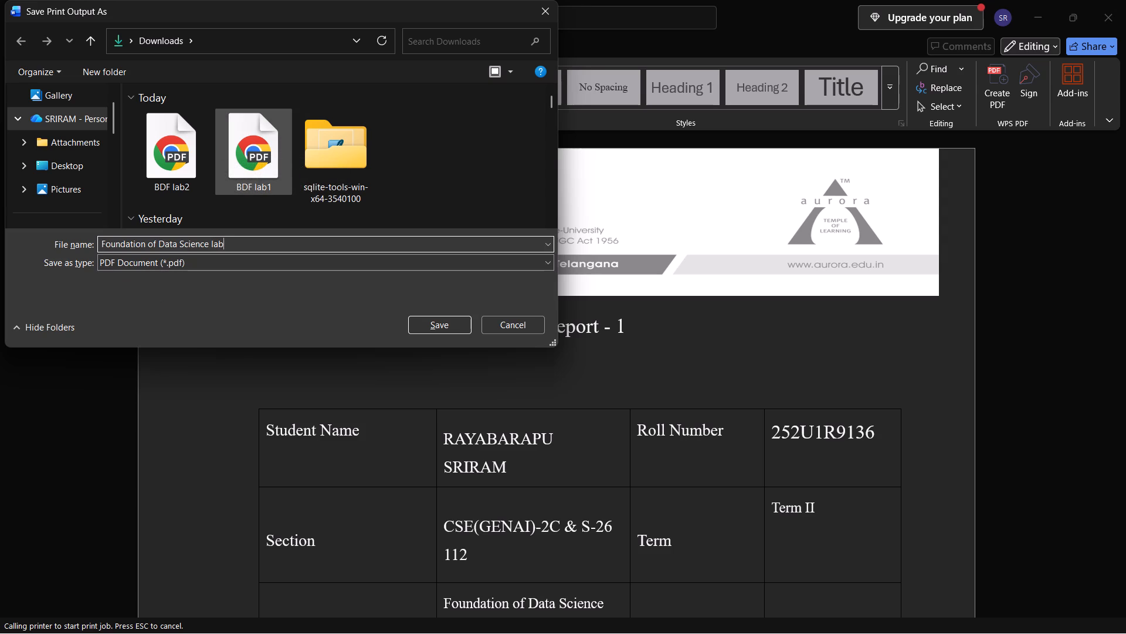
{"action": "key", "text": "1"}
{"action": "key", "text": "Return"}
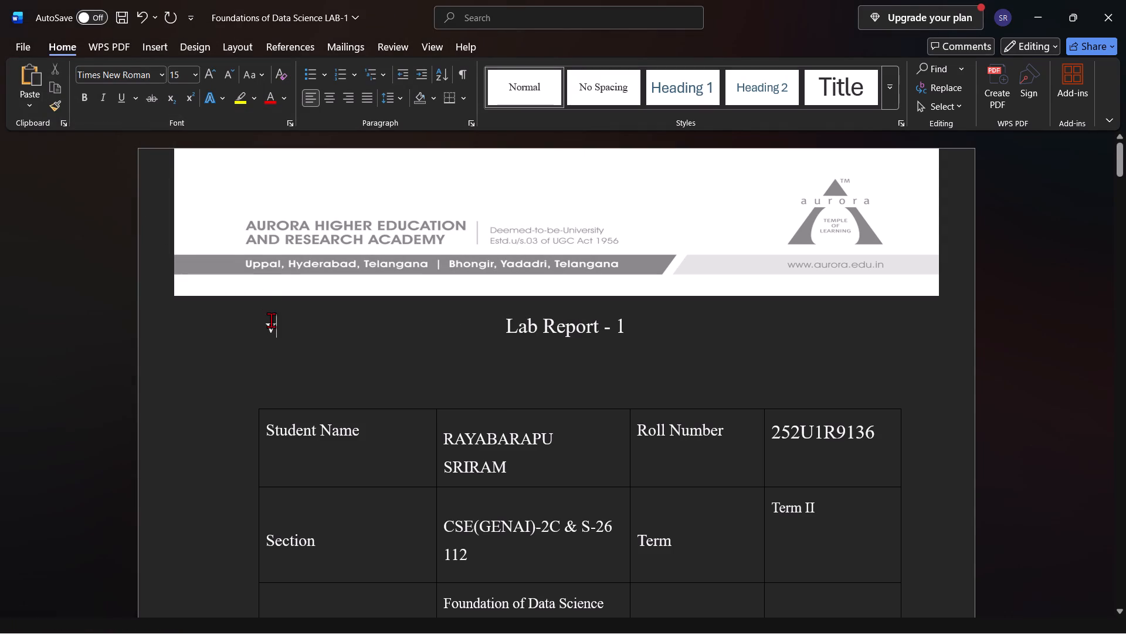
{"action": "key", "text": "BackSpace"}
Open the "Foundation of Data Science lab1" PDF from the Downloads folder, check its first two pages, and close it.
{"action": "key", "text": "super+e"}
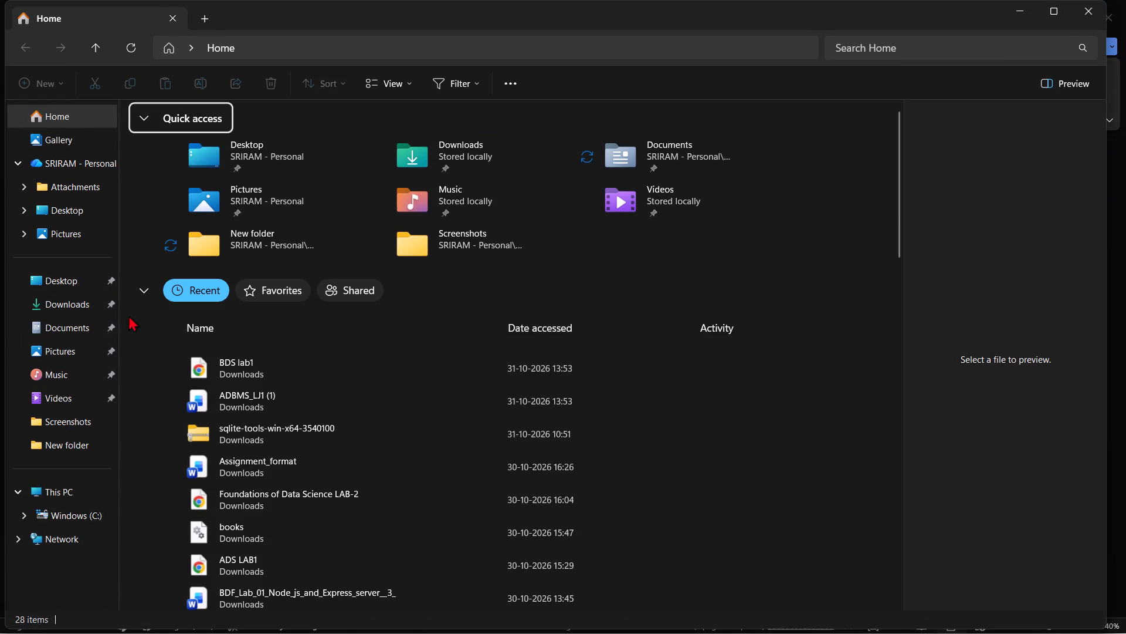
{"action": "left_click", "coordinate": [89, 311]}
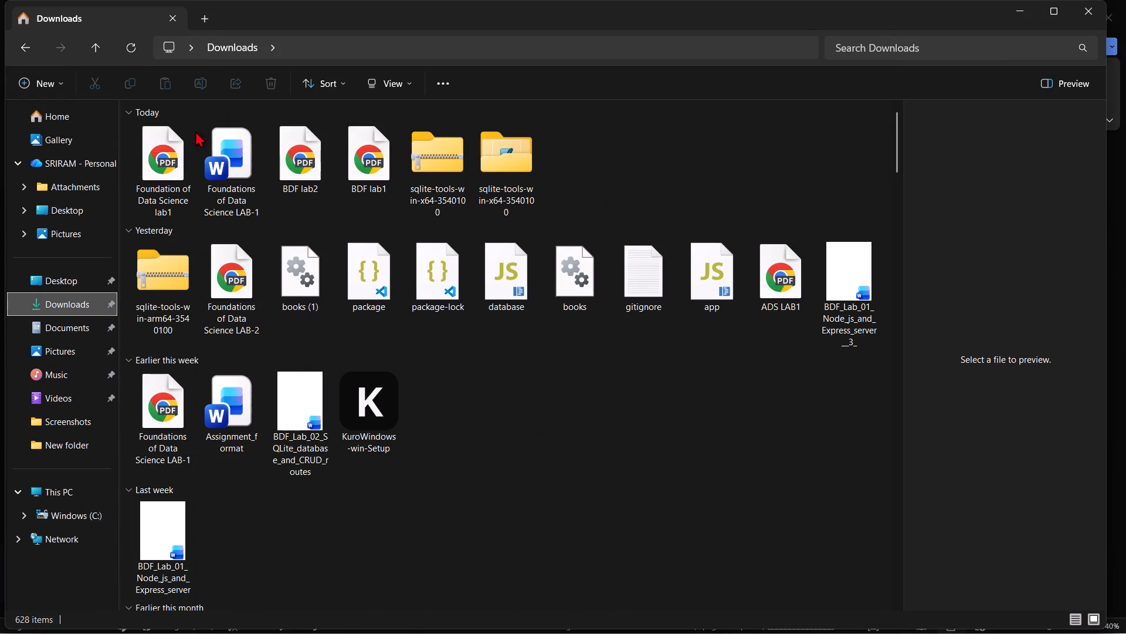
{"action": "double_click", "coordinate": [179, 149]}
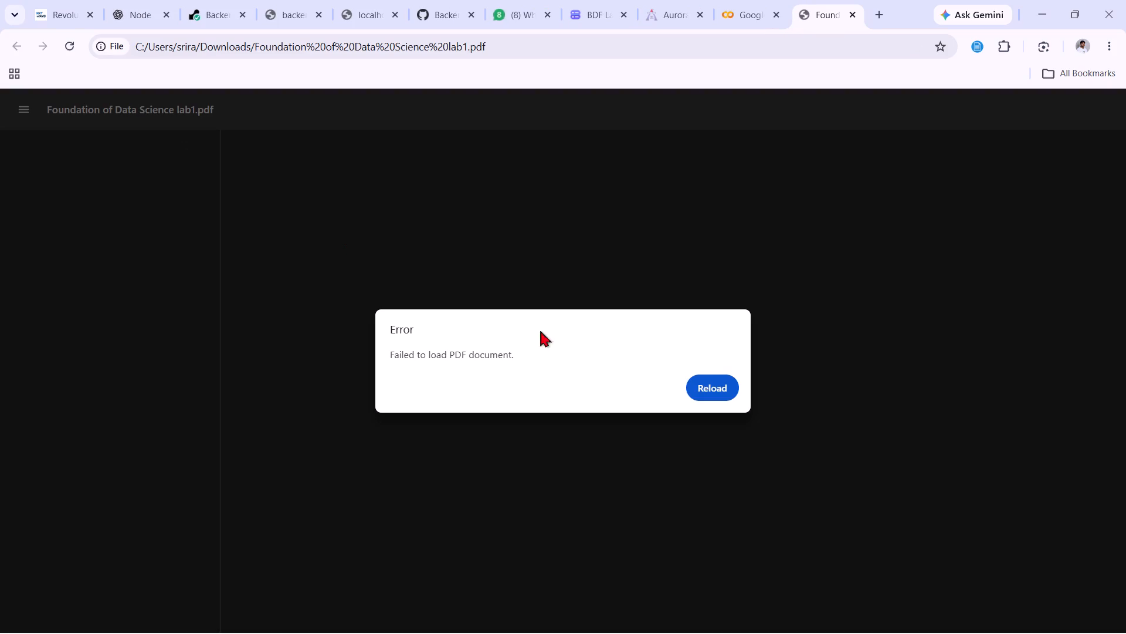
{"action": "left_click", "coordinate": [710, 385]}
{"action": "scroll", "coordinate": [710, 385], "scroll_direction": "down", "scroll_amount": 1}
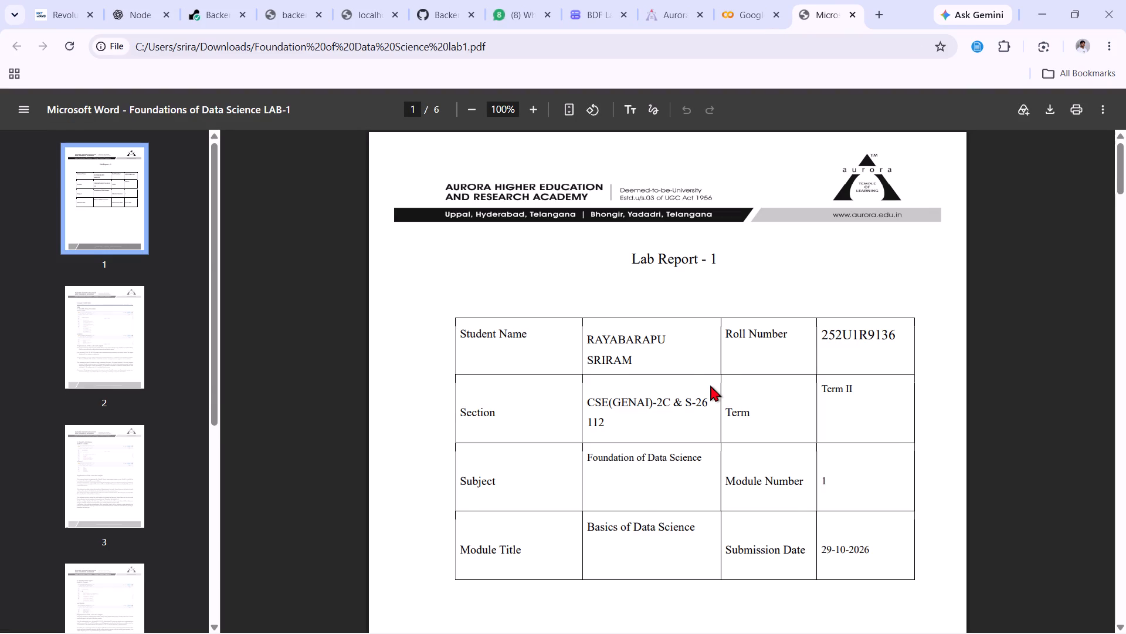
{"action": "scroll", "coordinate": [710, 385], "scroll_direction": "down", "scroll_amount": 1}
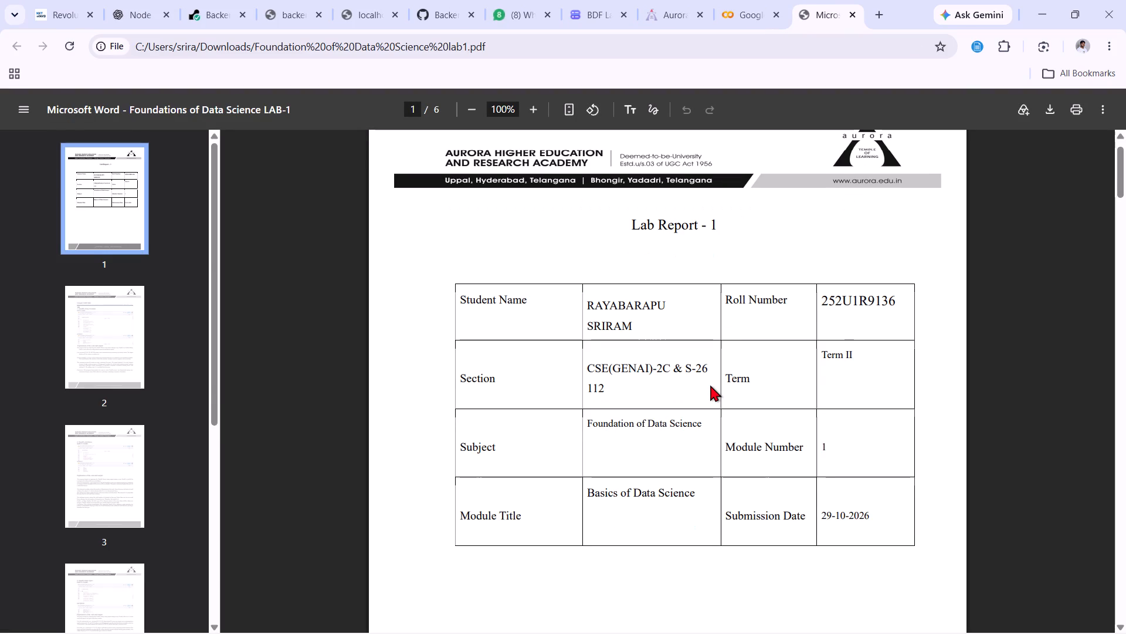
{"action": "scroll", "coordinate": [710, 385], "scroll_direction": "down", "scroll_amount": 5}
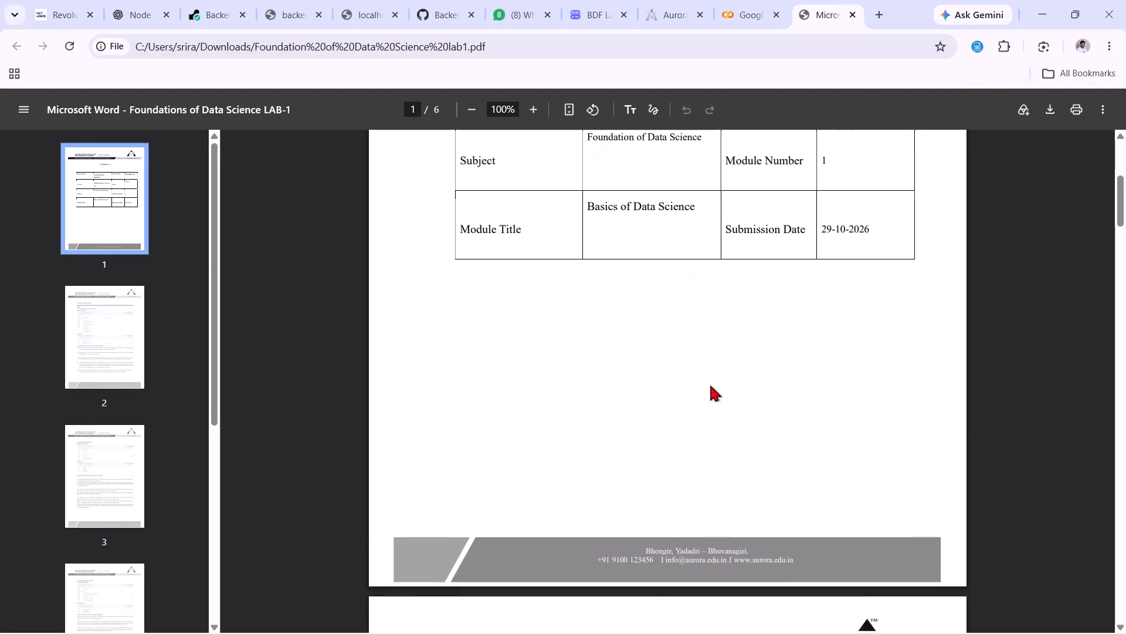
{"action": "scroll", "coordinate": [710, 385], "scroll_direction": "down", "scroll_amount": 2}
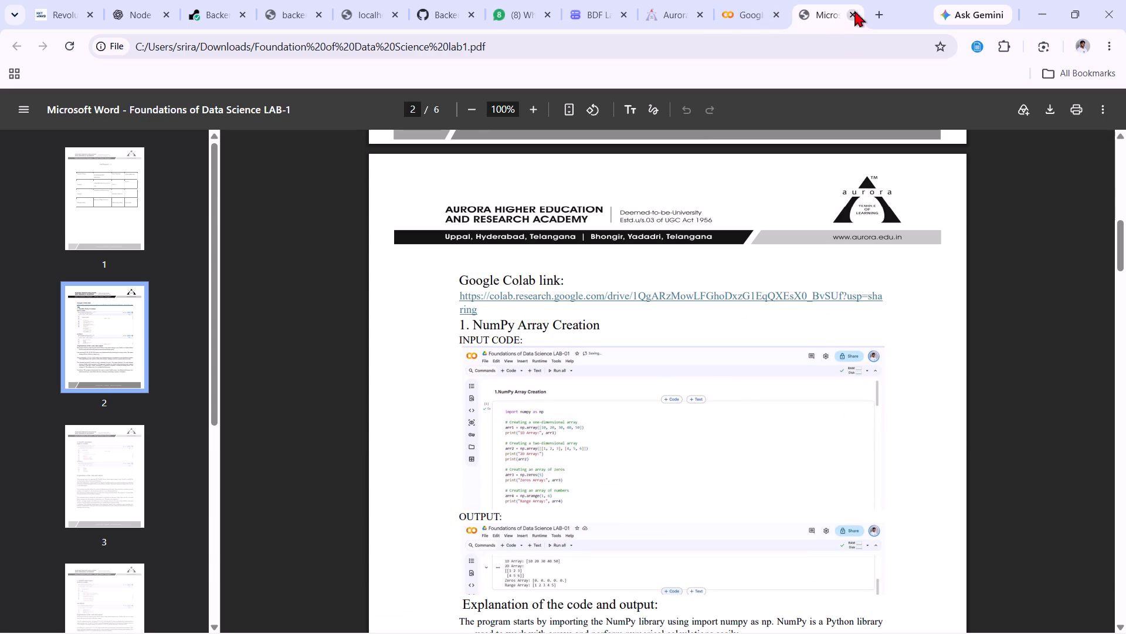
{"action": "left_click", "coordinate": [854, 11]}
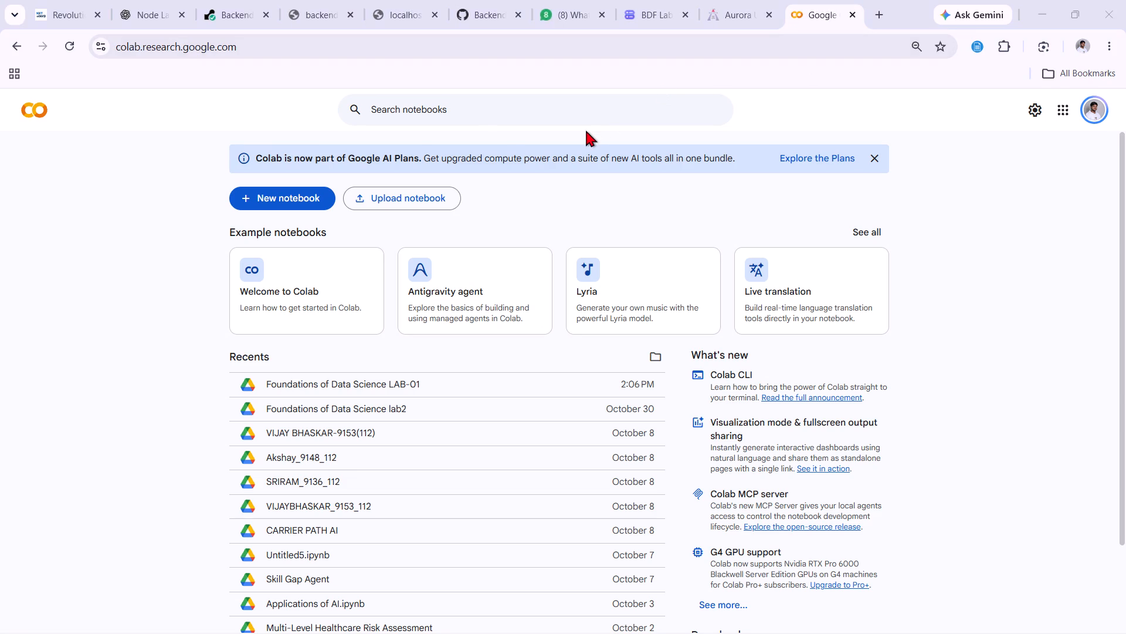
Refresh the Downloads folder, reopen the "Foundation of Data Science lab1" PDF to check its first page, and close it.
{"action": "left_click", "coordinate": [124, 45]}
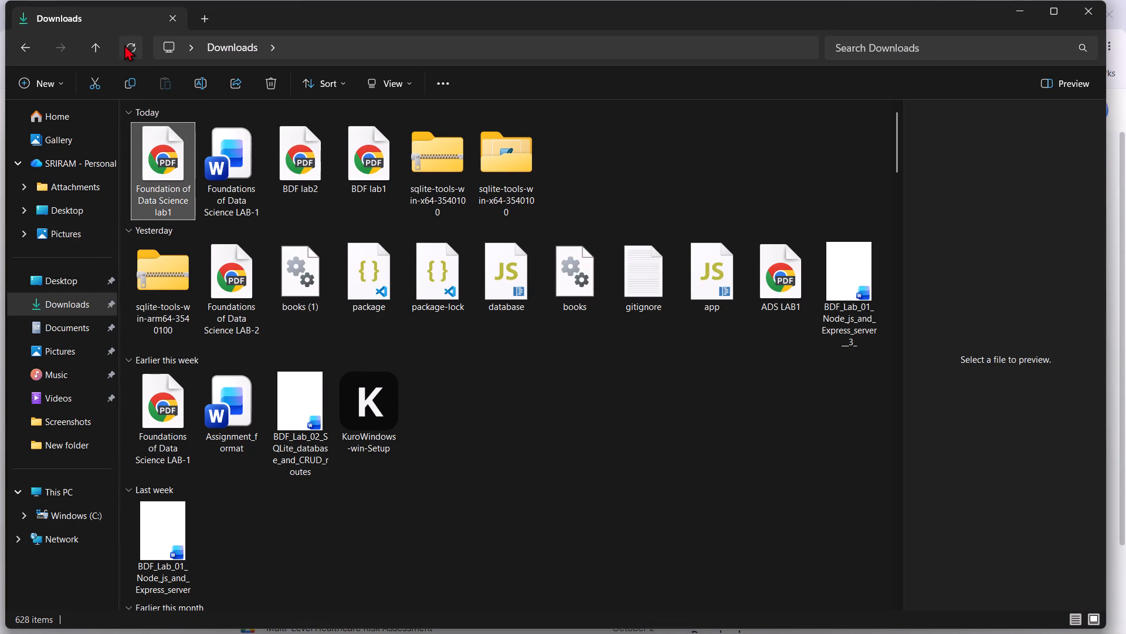
{"action": "double_click", "coordinate": [165, 156]}
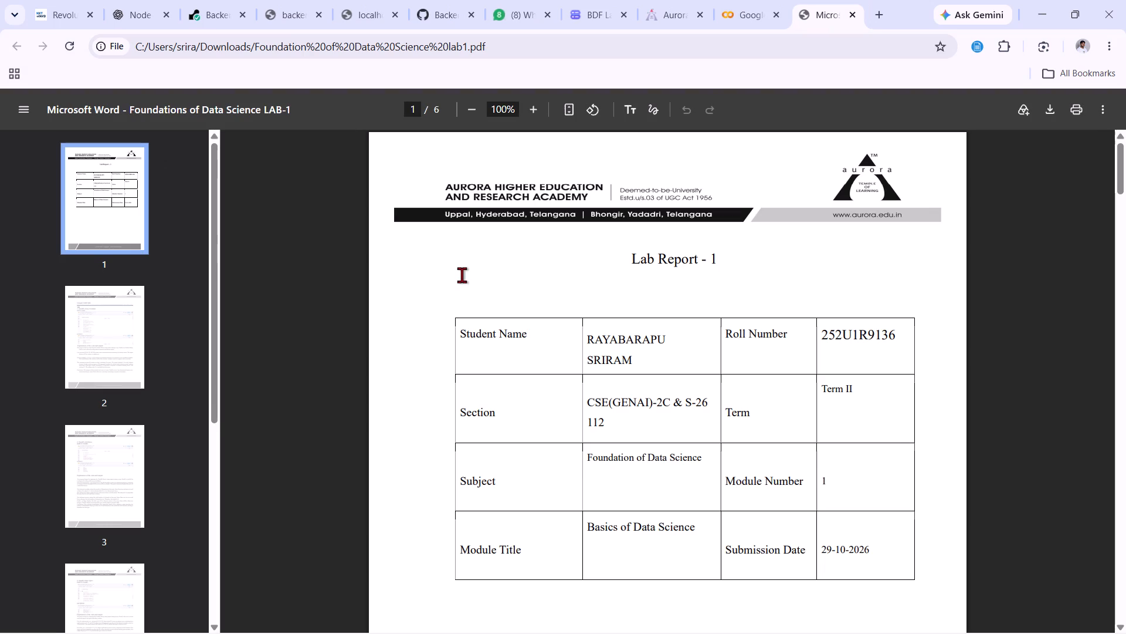
{"action": "left_click", "coordinate": [850, 15]}
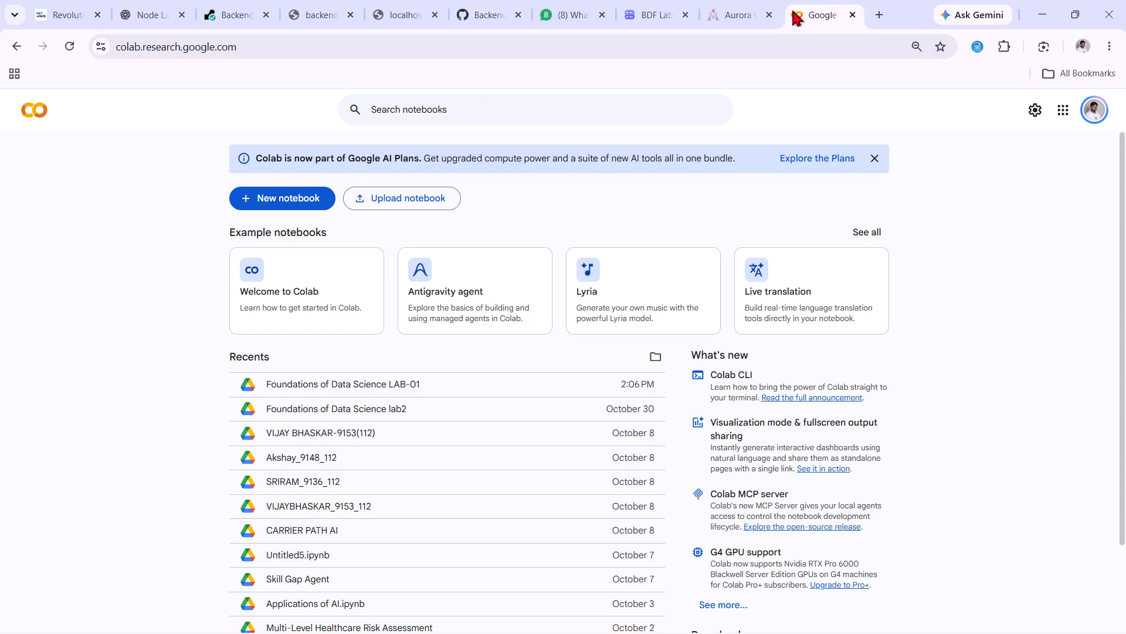
In the Aurora portal's Foundations of Data Science assessments, upload the "Foundation of Data Science lab1" PDF for Lab Report 1.
{"action": "left_click", "coordinate": [745, 11]}
{"action": "scroll", "coordinate": [552, 186], "scroll_direction": "up", "scroll_amount": 1}
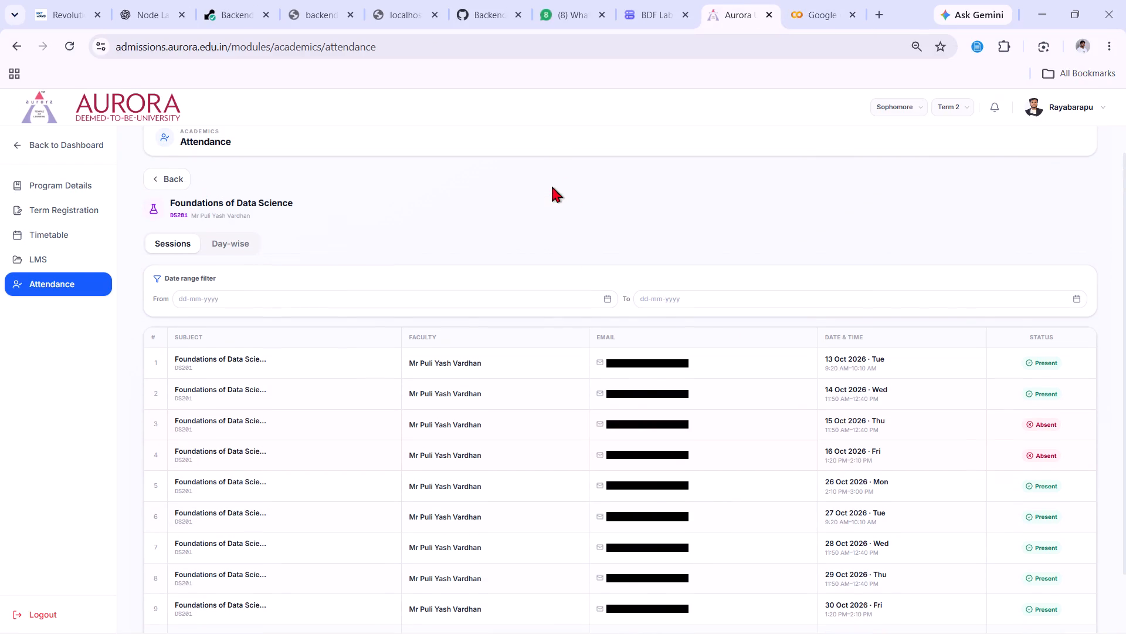
{"action": "left_click", "coordinate": [116, 99]}
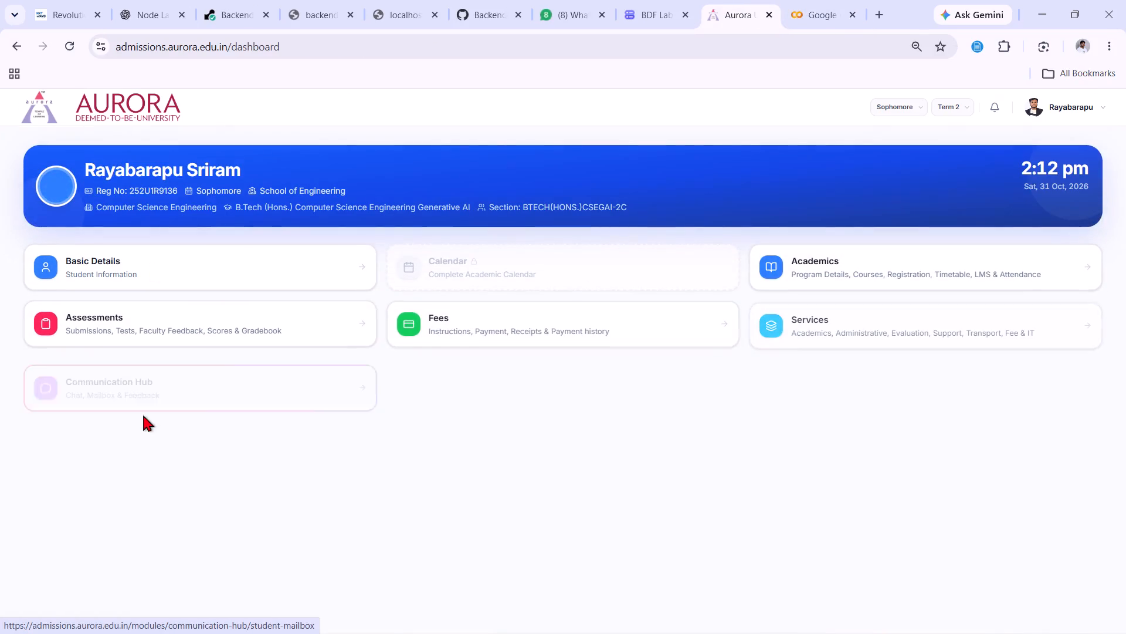
{"action": "left_click", "coordinate": [184, 336]}
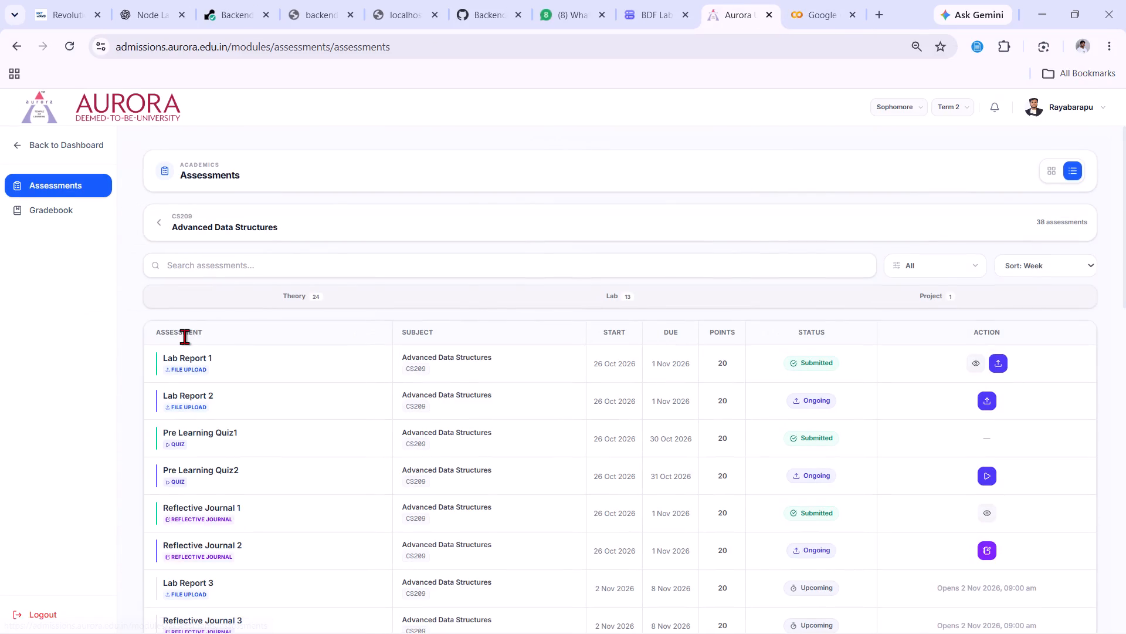
{"action": "scroll", "coordinate": [184, 336], "scroll_direction": "down", "scroll_amount": 1}
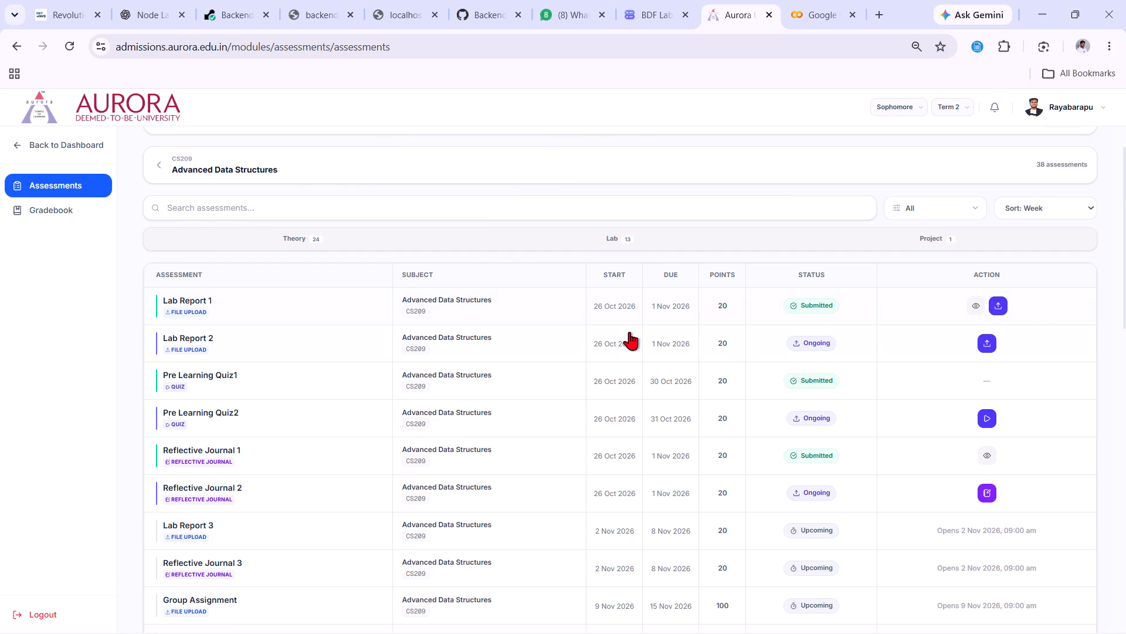
{"action": "scroll", "coordinate": [629, 332], "scroll_direction": "up", "scroll_amount": 2}
{"action": "left_click", "coordinate": [156, 221]}
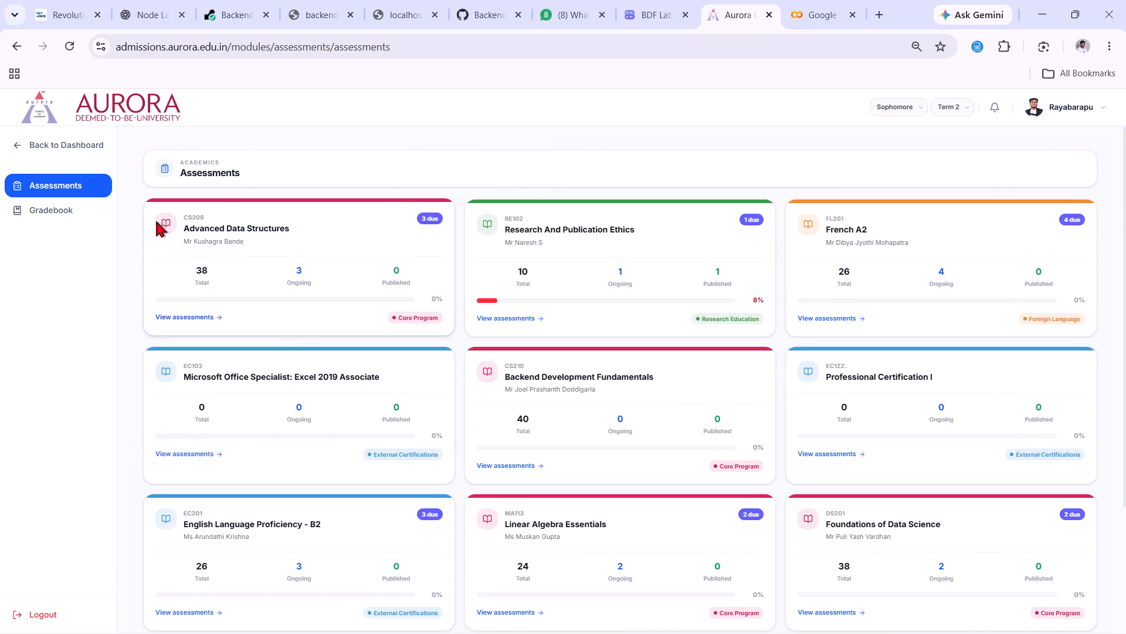
{"action": "scroll", "coordinate": [409, 378], "scroll_direction": "down", "scroll_amount": 5}
{"action": "right_click", "coordinate": [842, 413]}
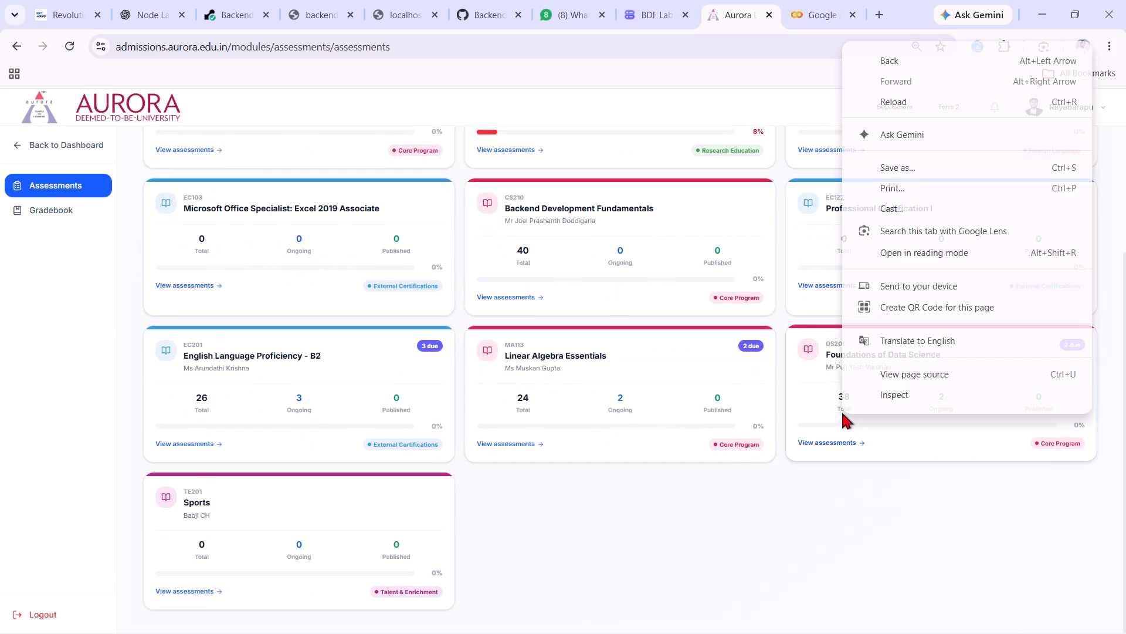
{"action": "left_click", "coordinate": [832, 424]}
{"action": "scroll", "coordinate": [832, 424], "scroll_direction": "down", "scroll_amount": 1}
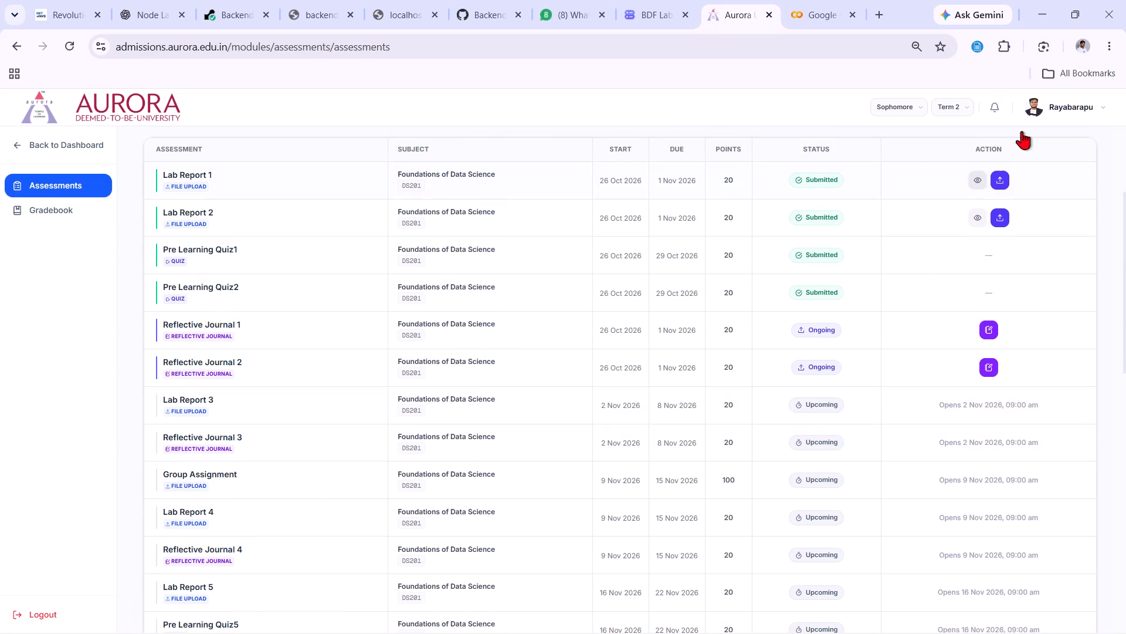
{"action": "left_click", "coordinate": [999, 184]}
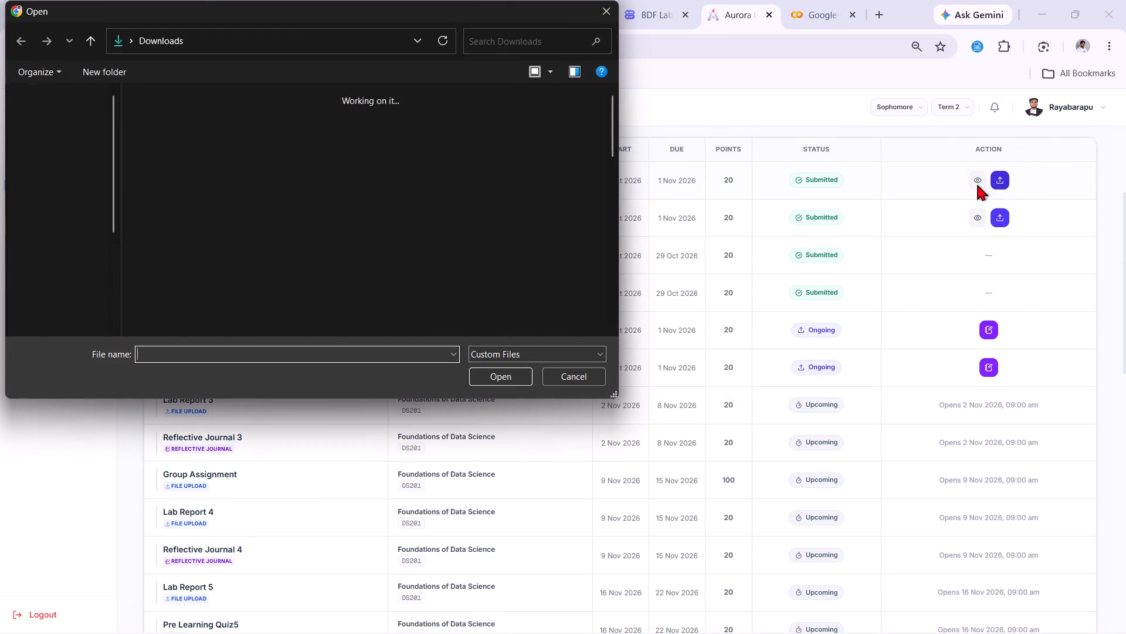
{"action": "double_click", "coordinate": [183, 182]}
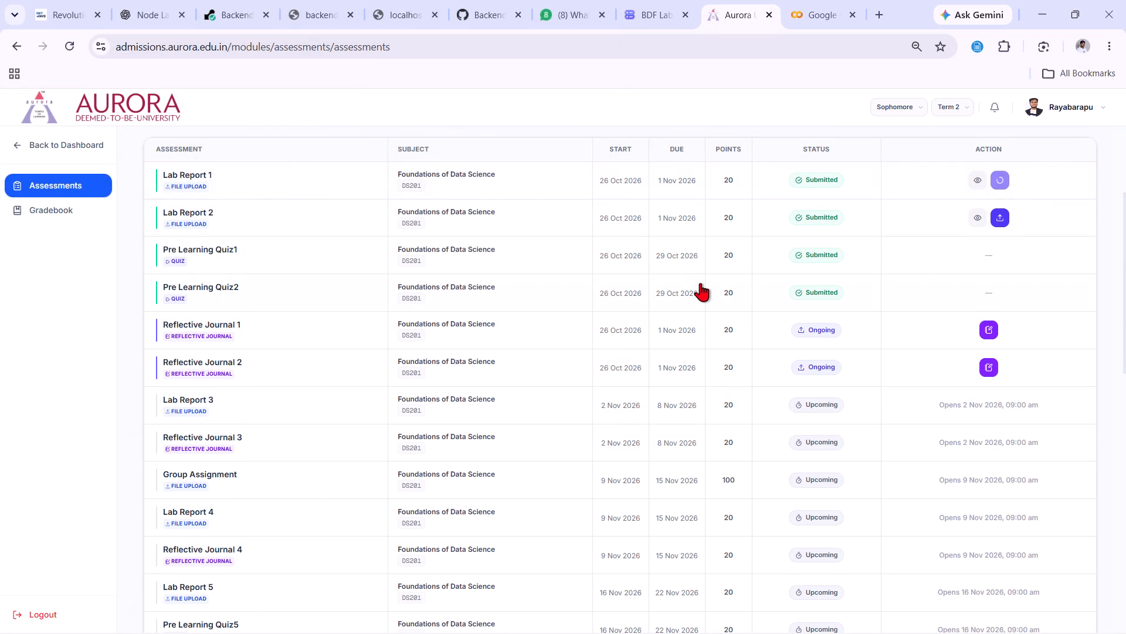
Open the submitted file for Lab Report 1 and check its cover page and the start of page 2.
{"action": "scroll", "coordinate": [700, 283], "scroll_direction": "up", "scroll_amount": 2}
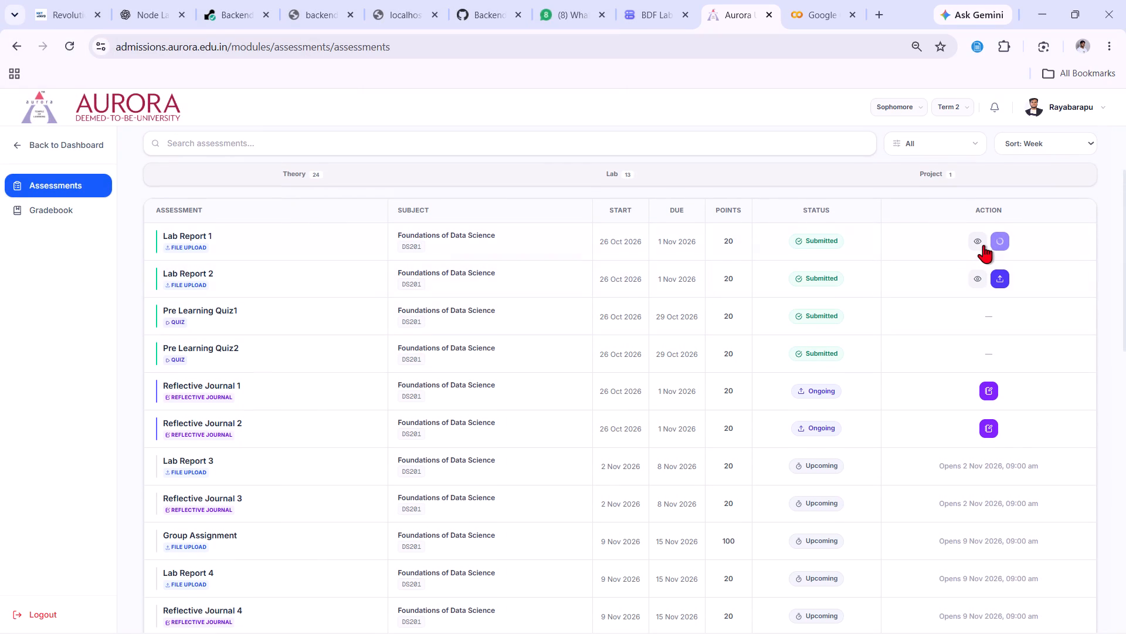
{"action": "left_click", "coordinate": [975, 244]}
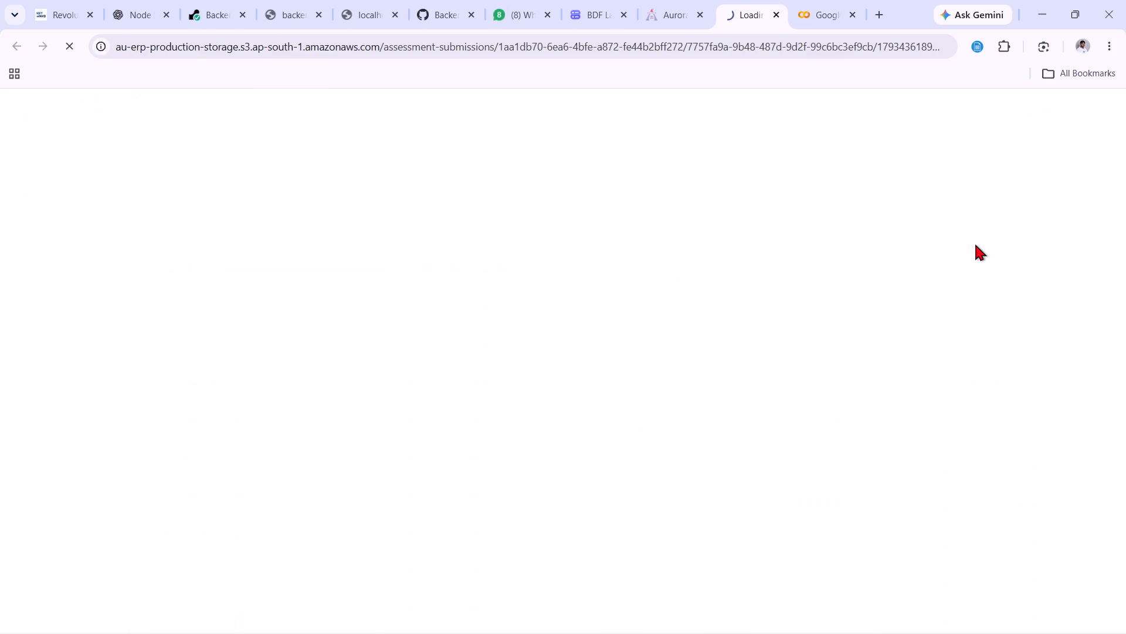
{"action": "scroll", "coordinate": [649, 351], "scroll_direction": "down", "scroll_amount": 3}
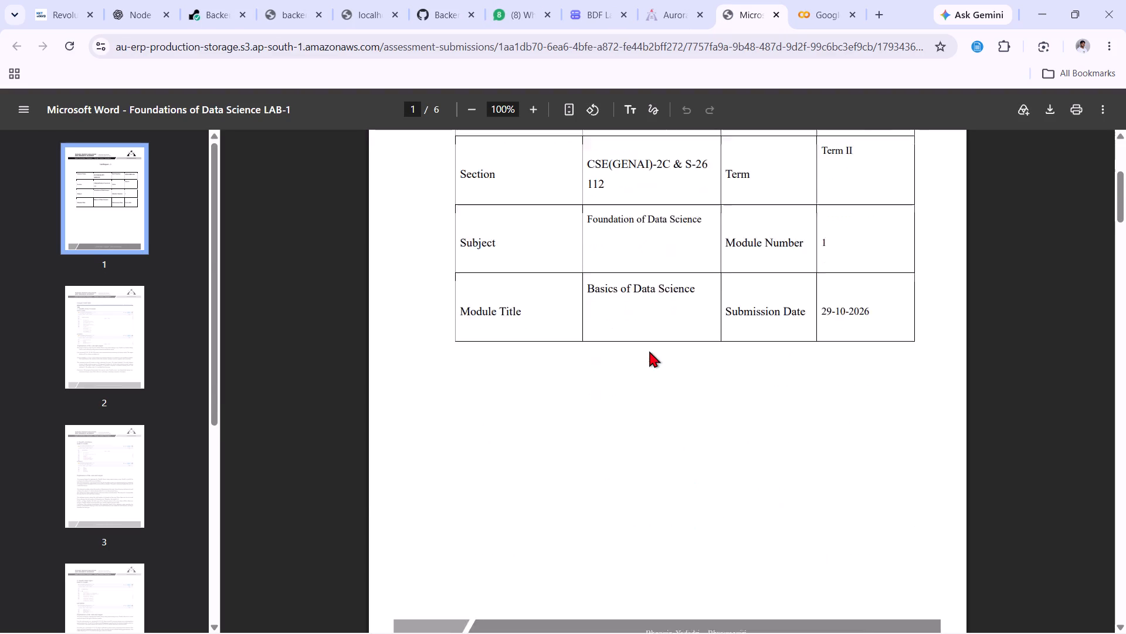
{"action": "scroll", "coordinate": [649, 351], "scroll_direction": "down", "scroll_amount": 2}
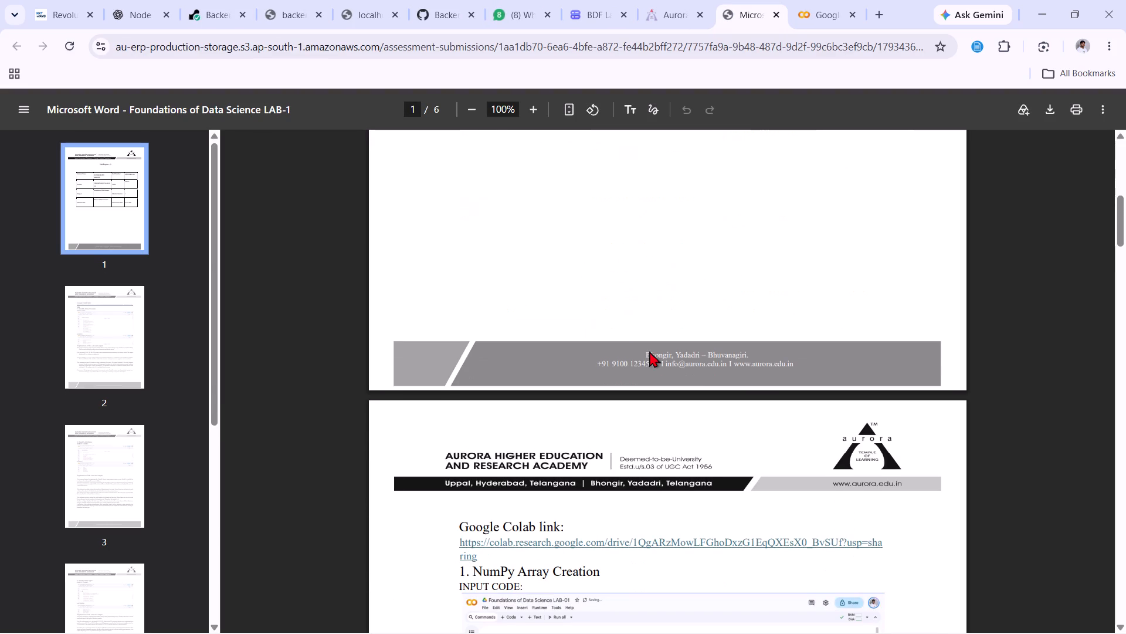
{"action": "scroll", "coordinate": [649, 351], "scroll_direction": "up", "scroll_amount": 3}
{"action": "scroll", "coordinate": [649, 351], "scroll_direction": "down", "scroll_amount": 4}
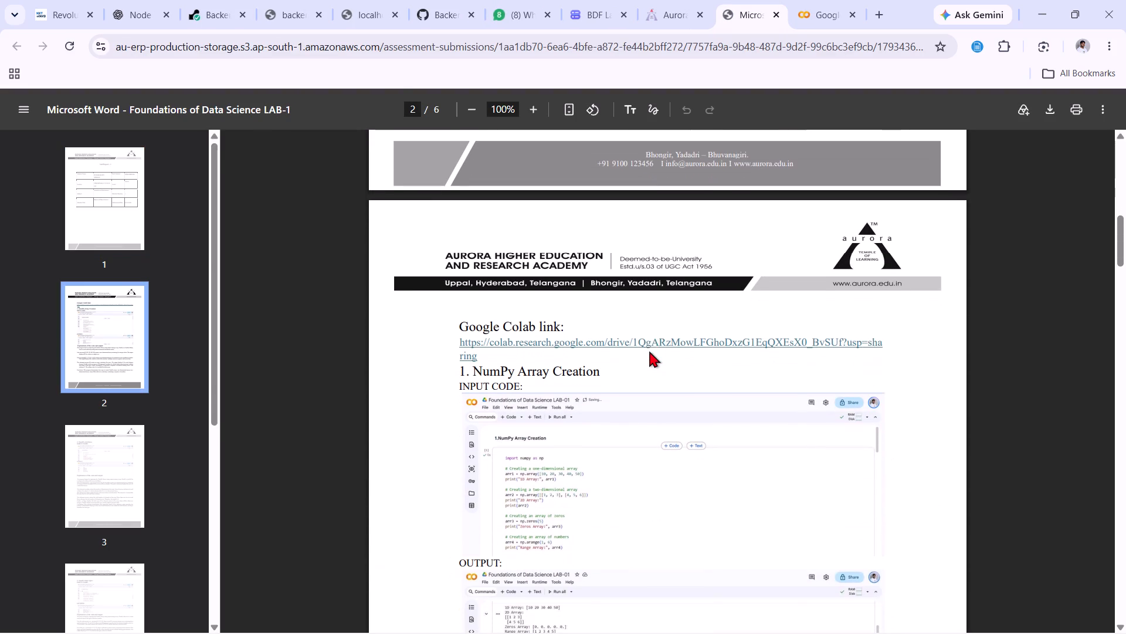
Follow the Google Colab link in the submitted report to check the notebook, and close its tab.
{"action": "left_click", "coordinate": [647, 345]}
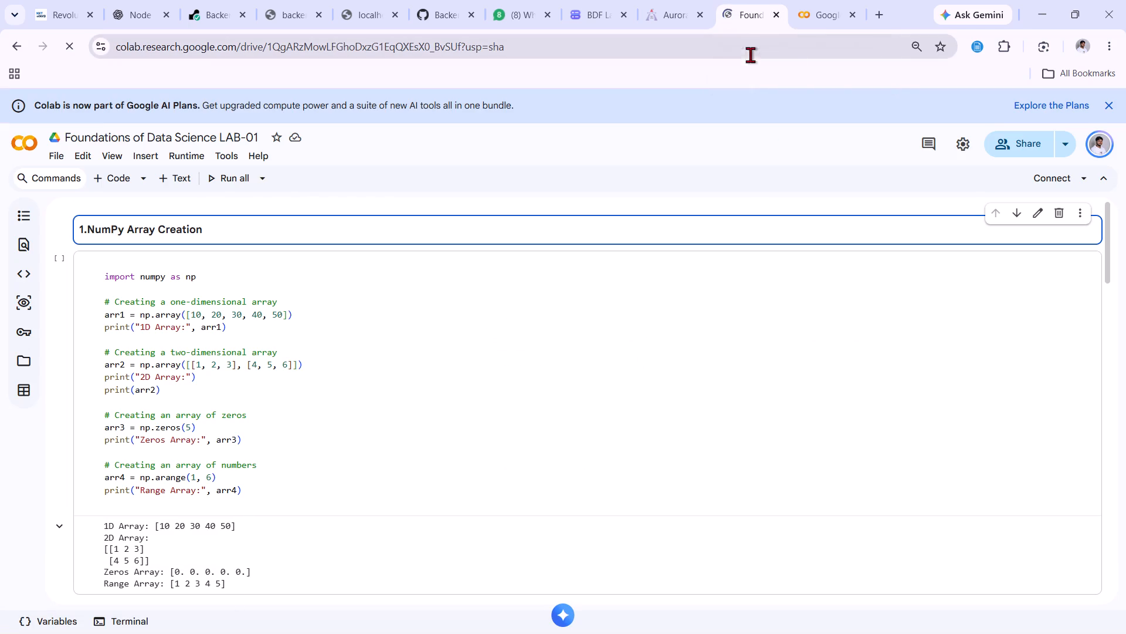
{"action": "left_click", "coordinate": [777, 11]}
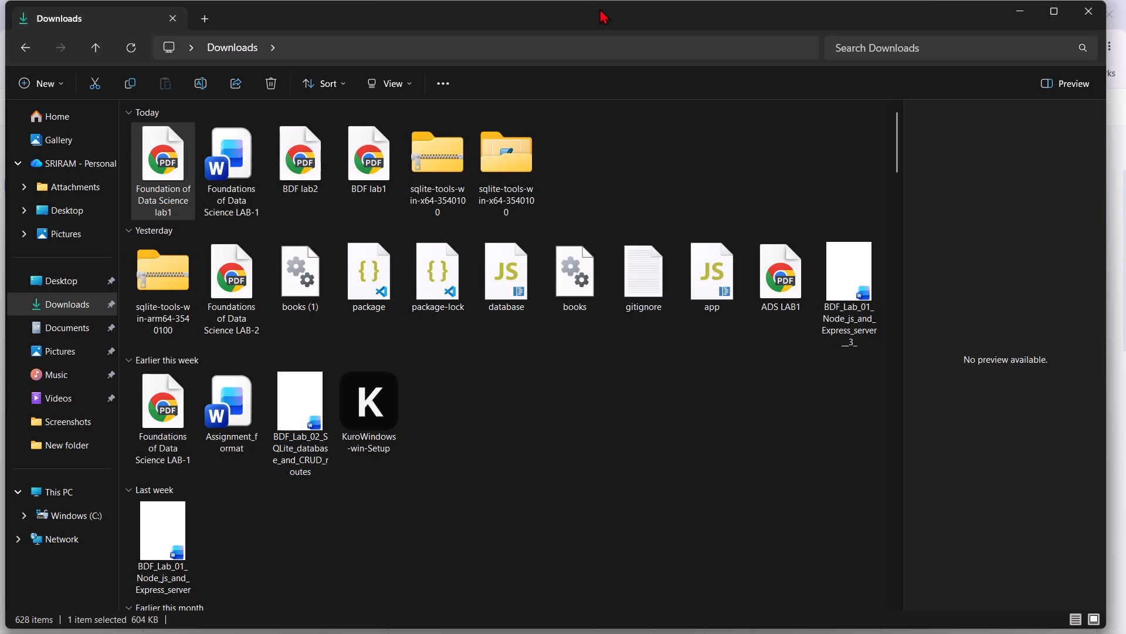
Delete the "Foundations of Data Science LAB-1" PDF from the Earlier this week group in Downloads.
{"action": "right_click", "coordinate": [166, 424]}
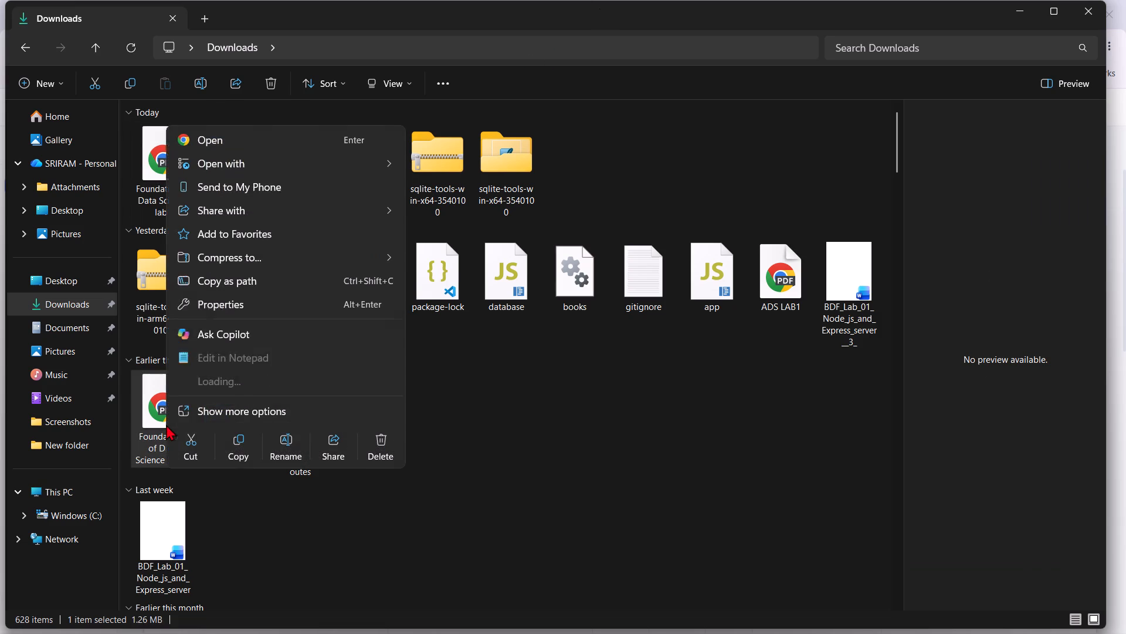
{"action": "left_click", "coordinate": [368, 446]}
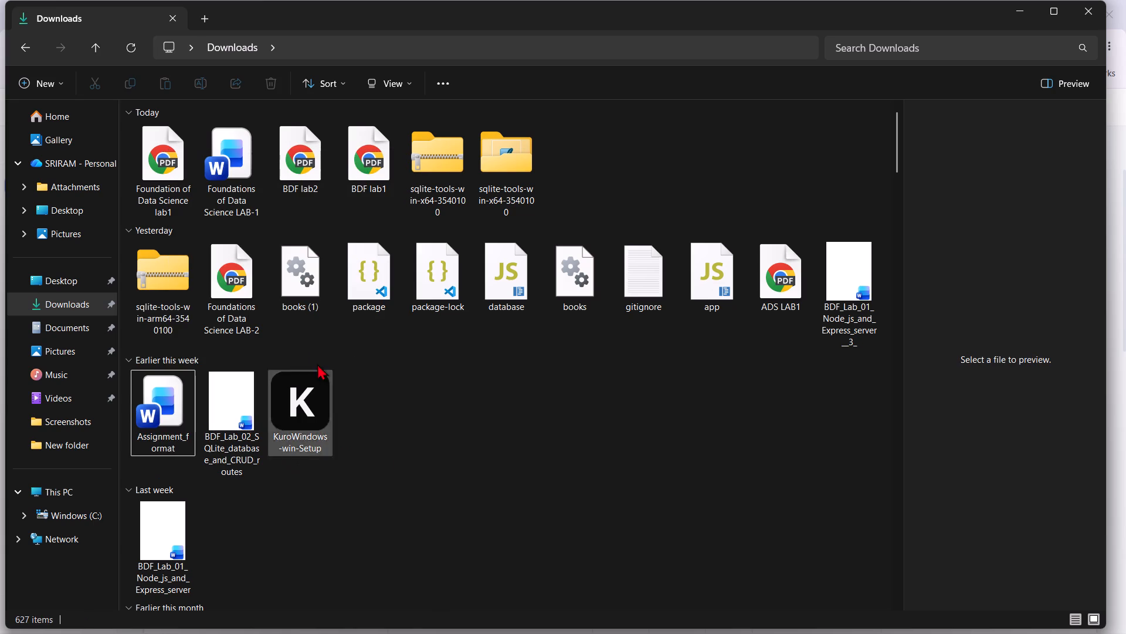
Open the "Foundations of Data Science LAB-2" PDF in Word, just this once, converting it to an editable document.
{"action": "right_click", "coordinate": [236, 287]}
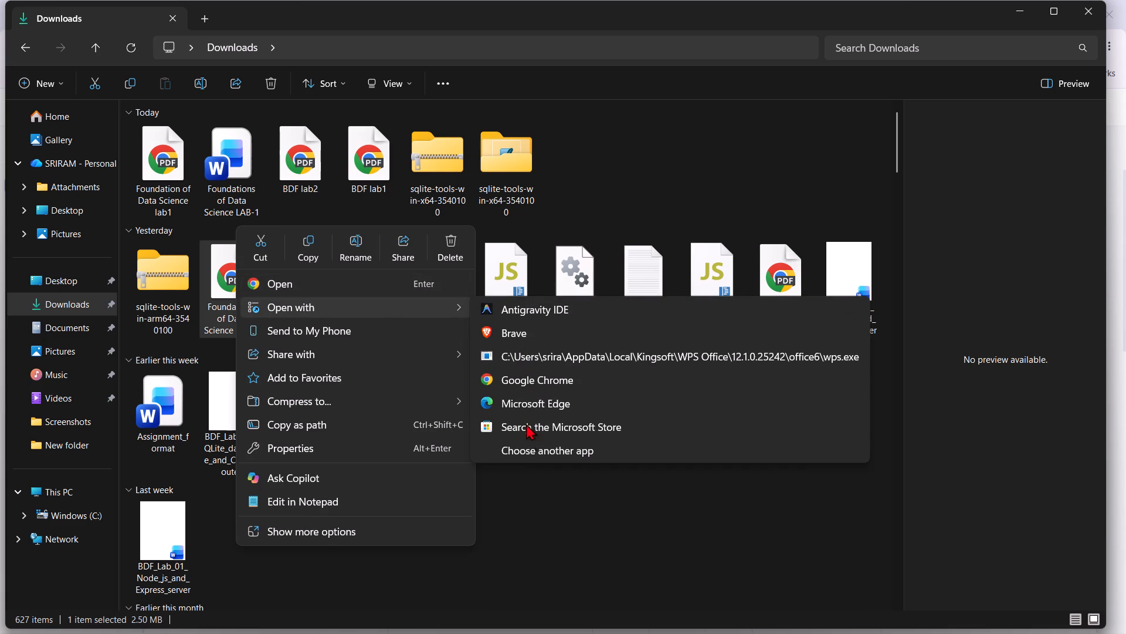
{"action": "left_click", "coordinate": [526, 448]}
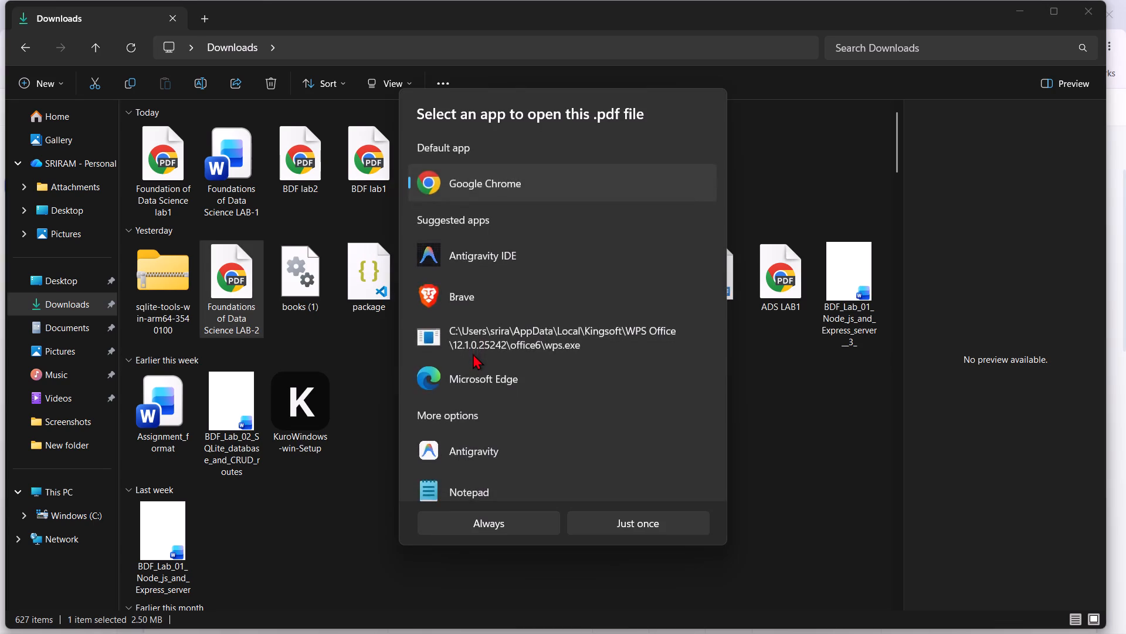
{"action": "scroll", "coordinate": [473, 353], "scroll_direction": "down", "scroll_amount": 5}
{"action": "left_click", "coordinate": [463, 394]}
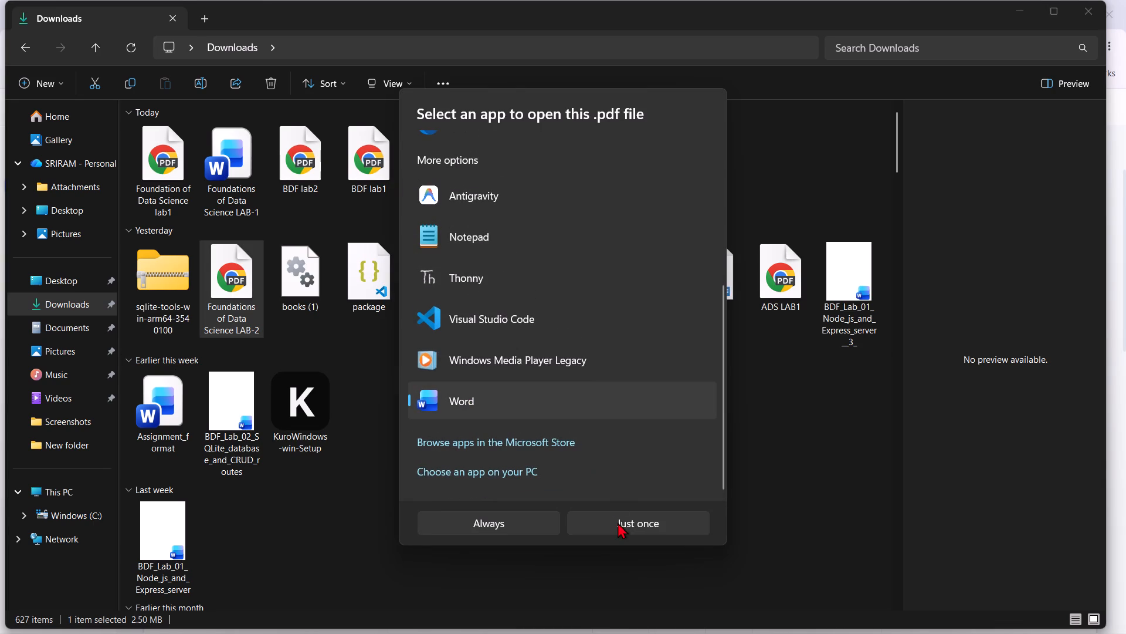
{"action": "left_click", "coordinate": [618, 524]}
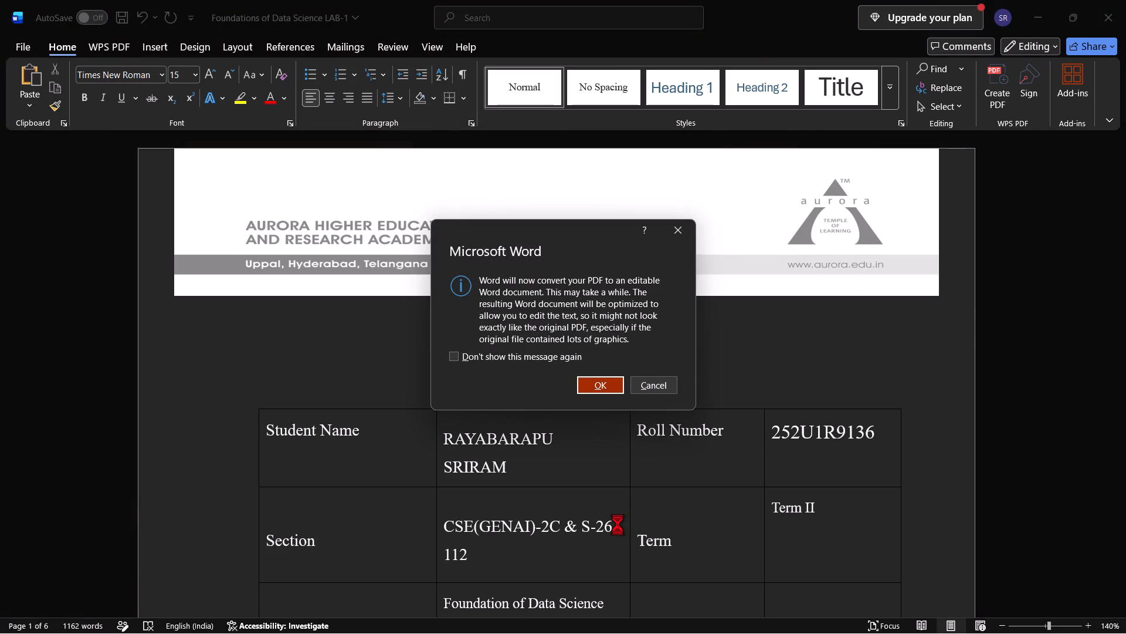
{"action": "left_click", "coordinate": [603, 385]}
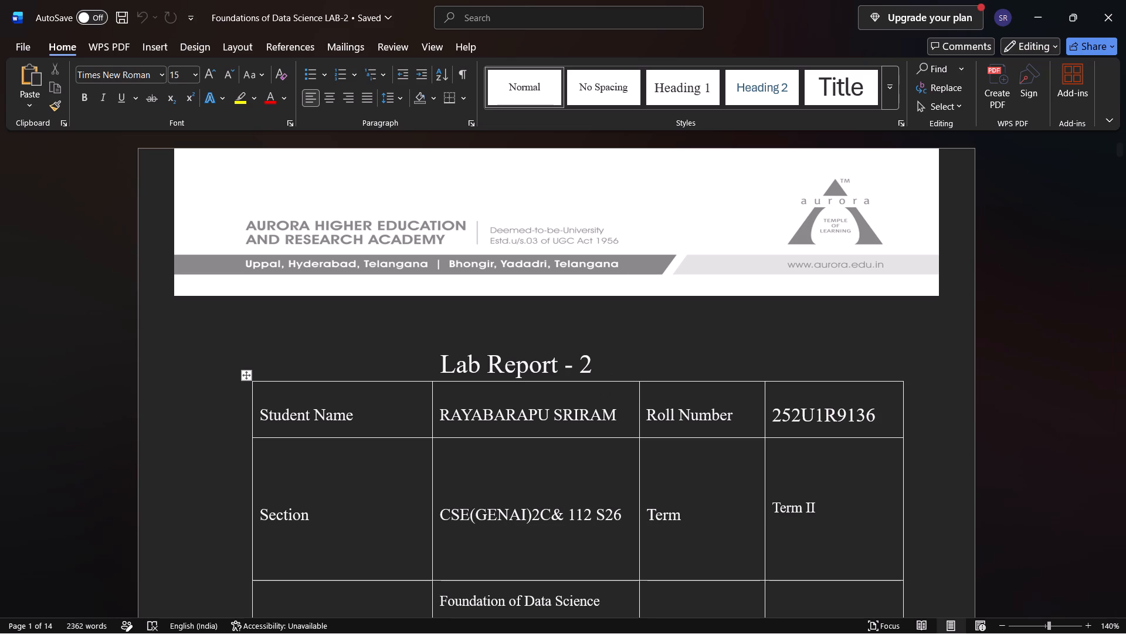
Add the label "Google Colab link:" at the top of page 2, above the 1.NUMPY OPERATIONS heading.
{"action": "scroll", "coordinate": [603, 385], "scroll_direction": "down", "scroll_amount": 2}
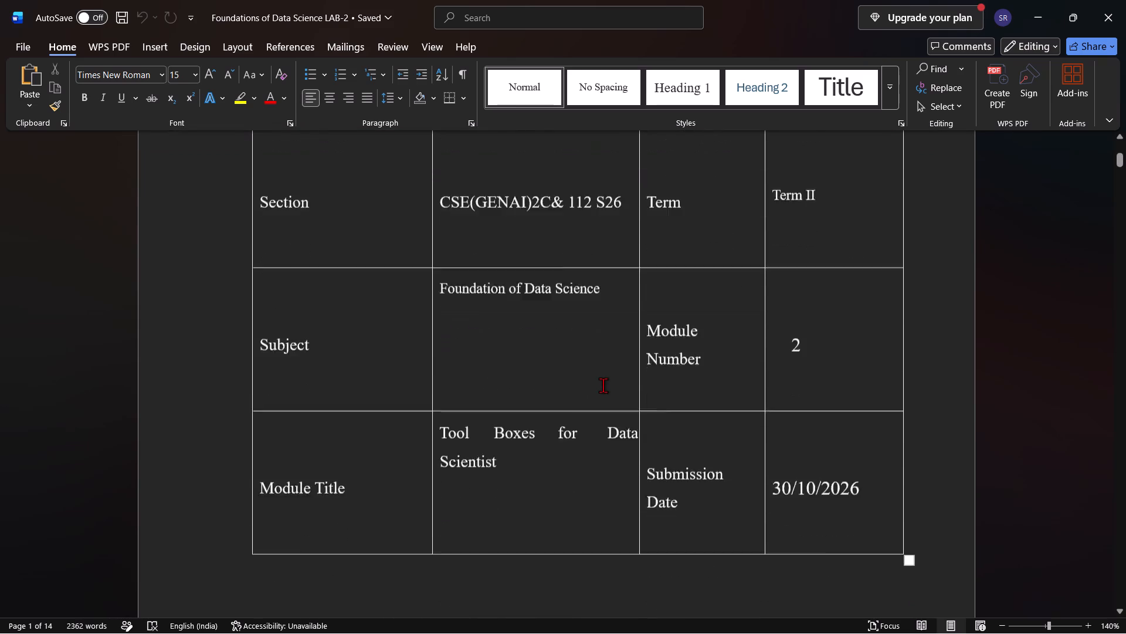
{"action": "scroll", "coordinate": [603, 385], "scroll_direction": "down", "scroll_amount": 1}
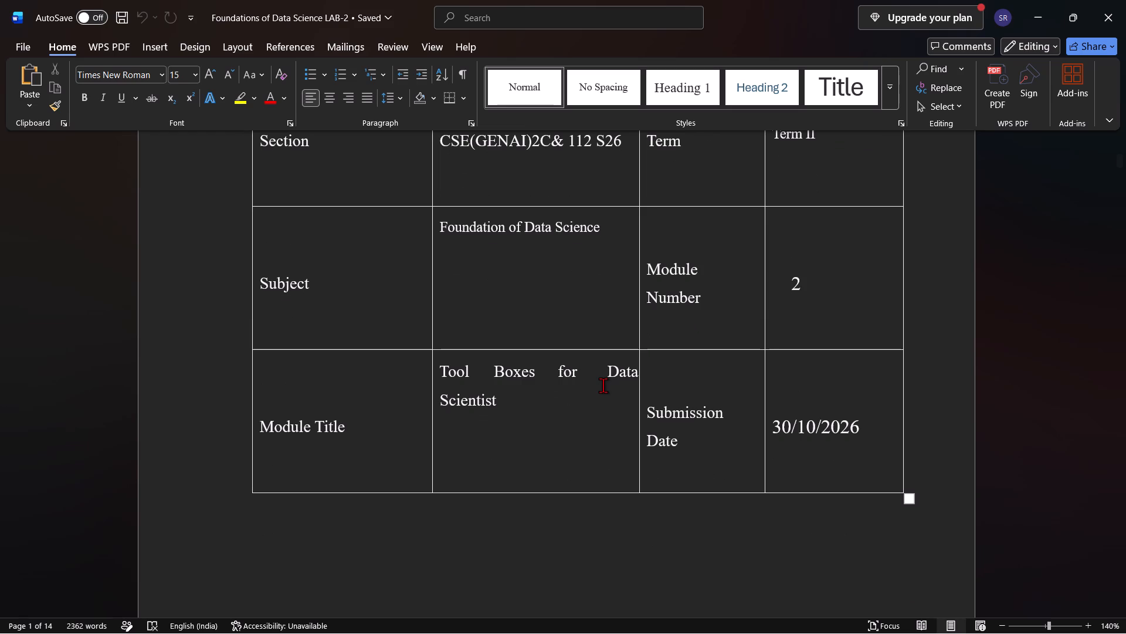
{"action": "scroll", "coordinate": [603, 385], "scroll_direction": "down", "scroll_amount": 2}
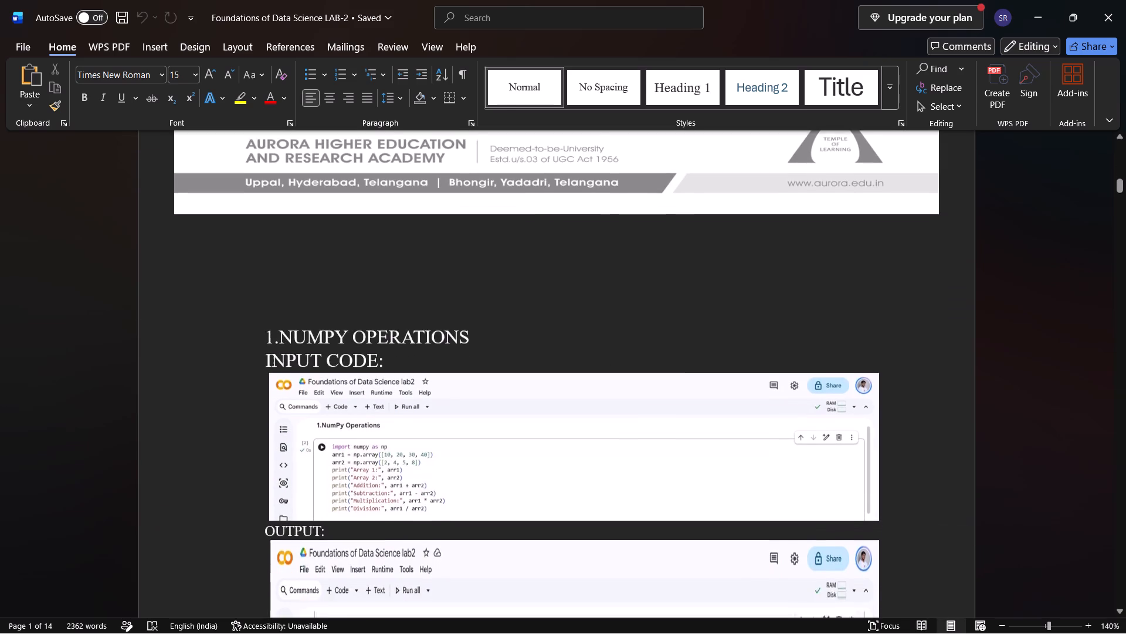
{"action": "scroll", "coordinate": [603, 385], "scroll_direction": "down", "scroll_amount": 4}
{"action": "scroll", "coordinate": [603, 385], "scroll_direction": "up", "scroll_amount": 5}
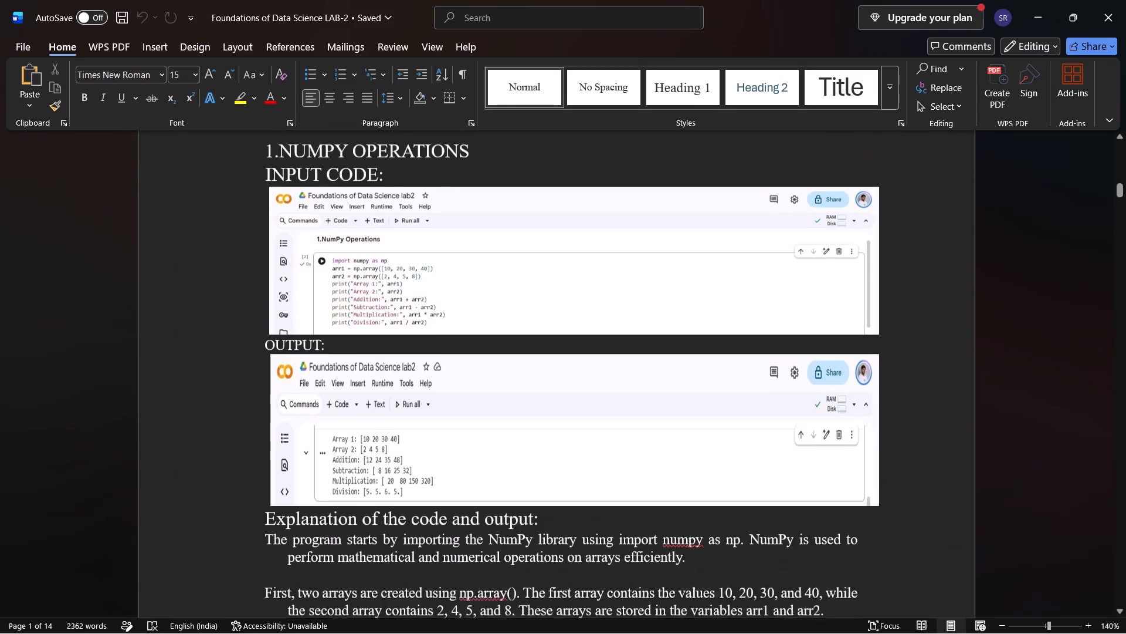
{"action": "scroll", "coordinate": [391, 298], "scroll_direction": "up", "scroll_amount": 1}
{"action": "left_click", "coordinate": [287, 299]}
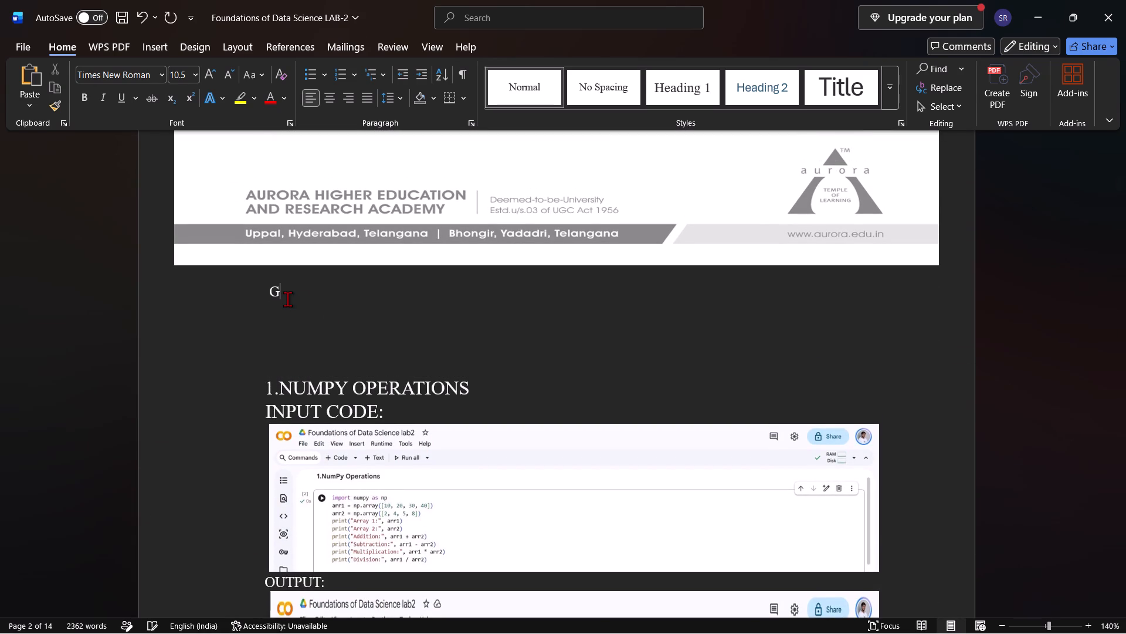
{"action": "type", "text": "oo"}
{"action": "type", "text": "gle"}
{"action": "key", "text": "space"}
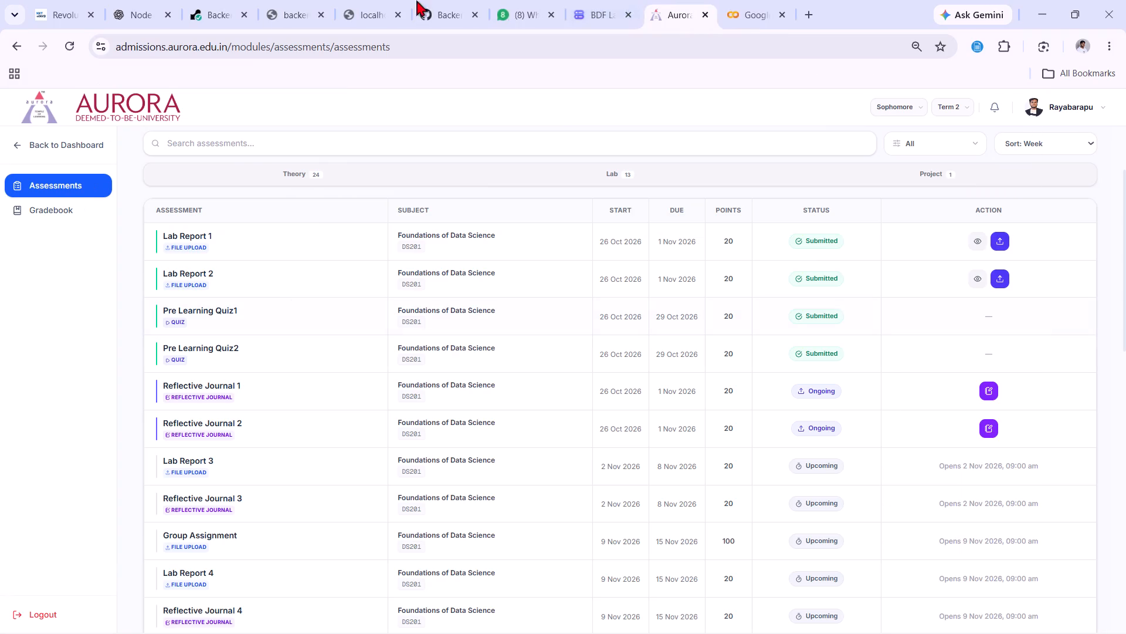
In Google Colab in Chrome, share the "Foundations of Data Science lab2" notebook with anyone with the link and copy its link.
{"action": "left_click", "coordinate": [806, 0]}
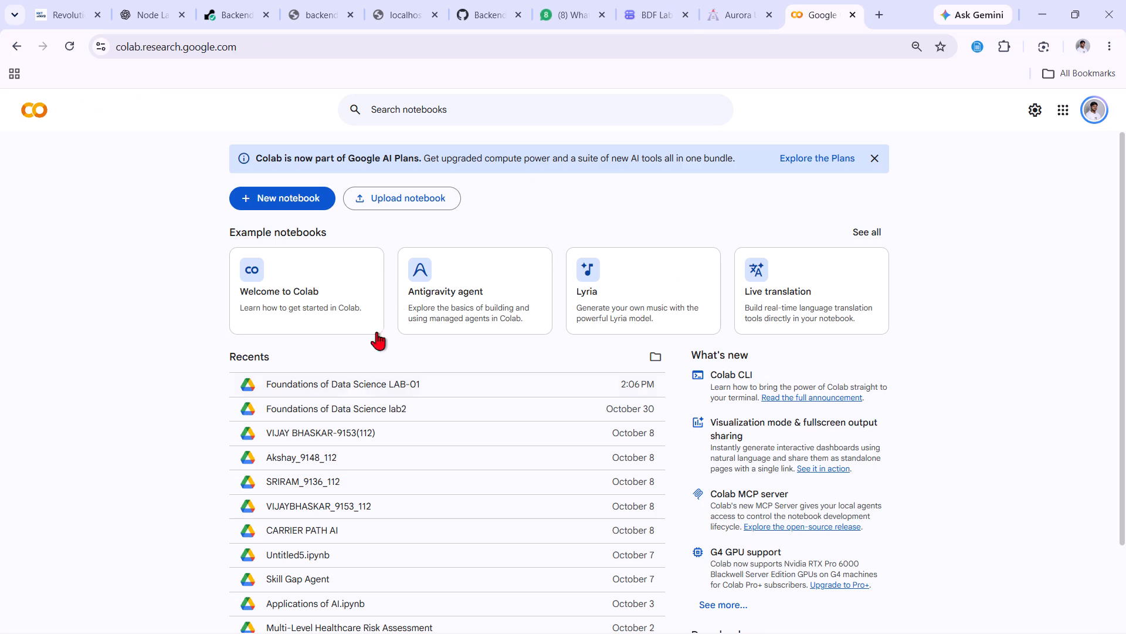
{"action": "left_click", "coordinate": [354, 400]}
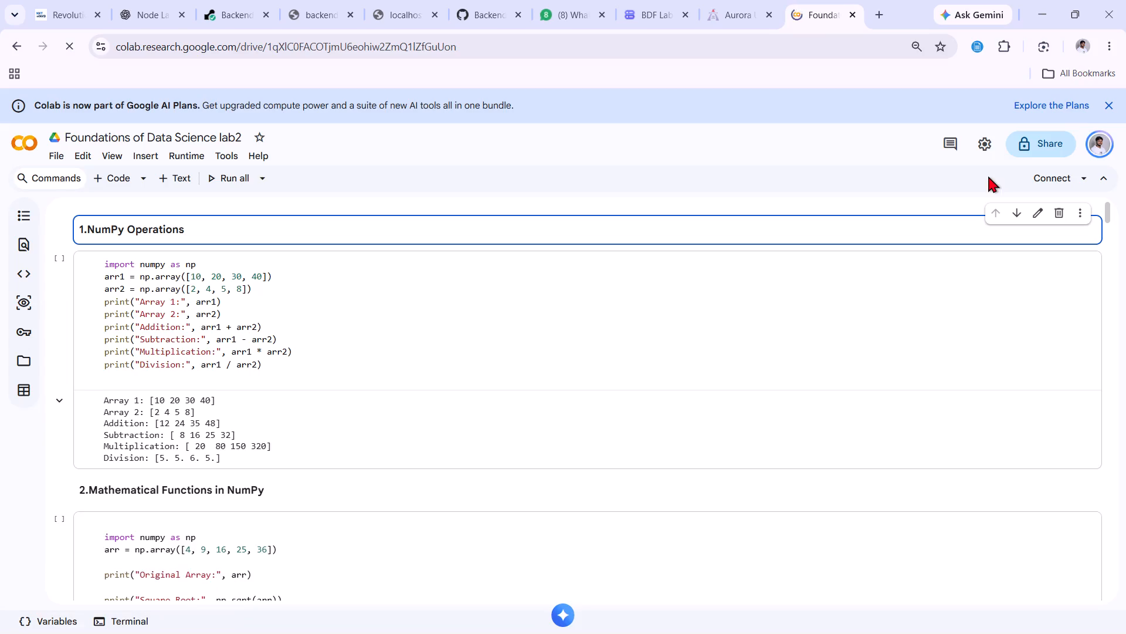
{"action": "left_click", "coordinate": [1047, 149]}
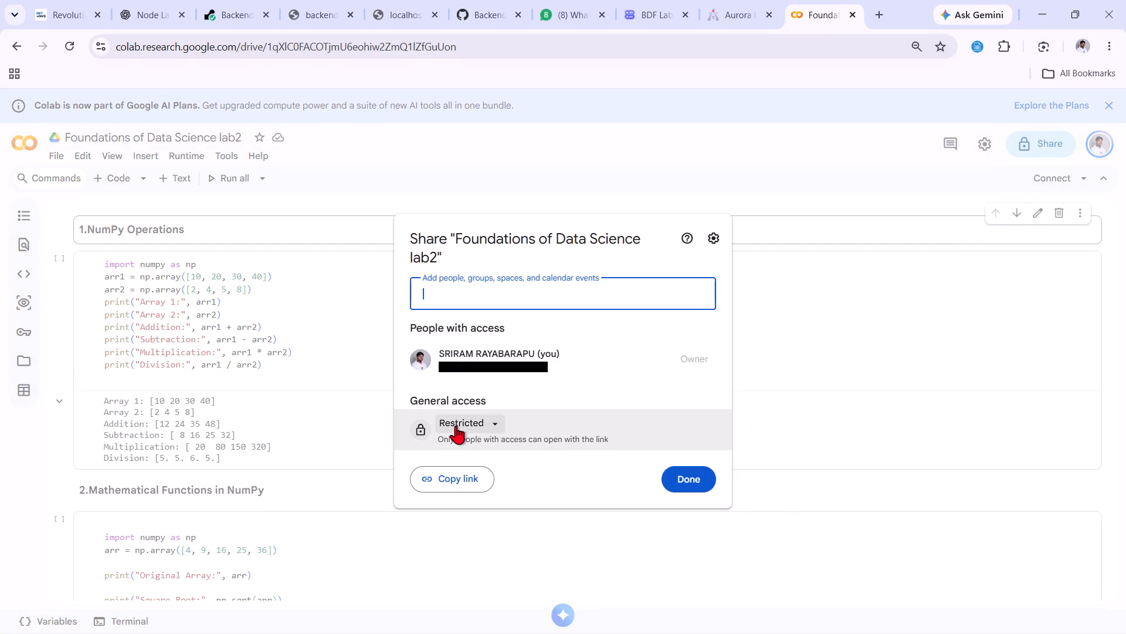
{"action": "left_click", "coordinate": [456, 426]}
{"action": "left_click", "coordinate": [470, 490]}
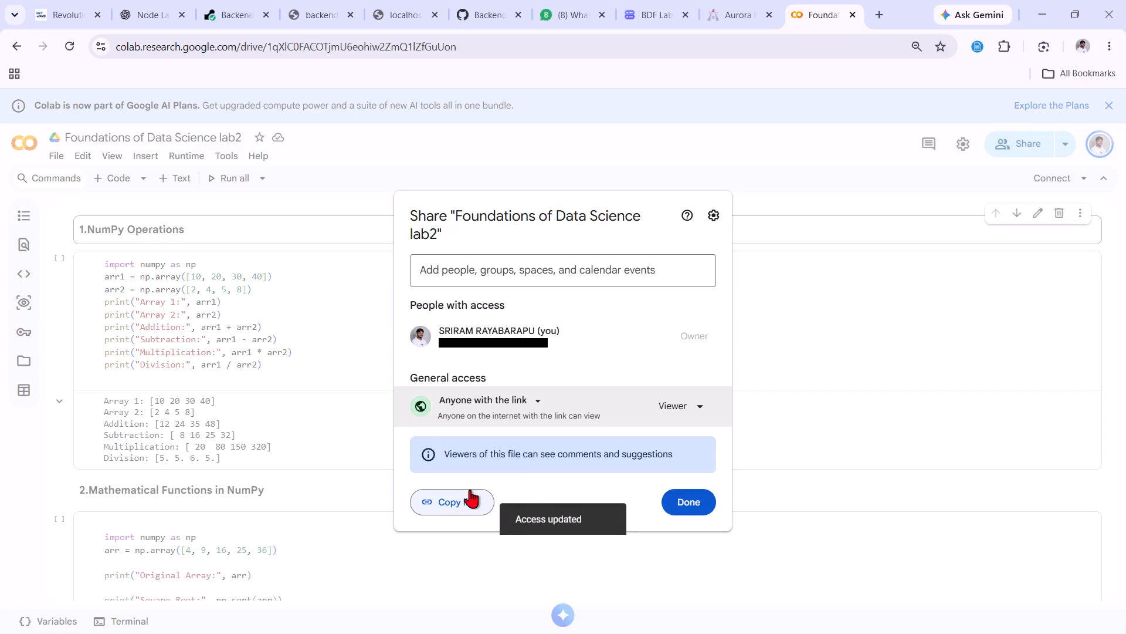
{"action": "left_click", "coordinate": [461, 503]}
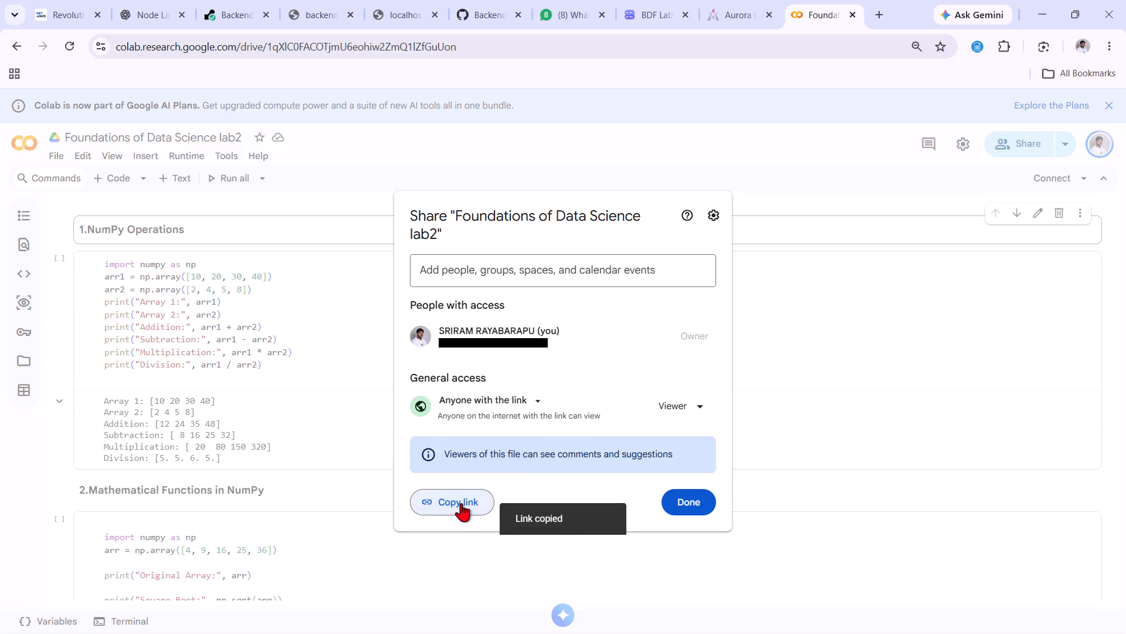
{"action": "key", "text": "ctrl+v"}
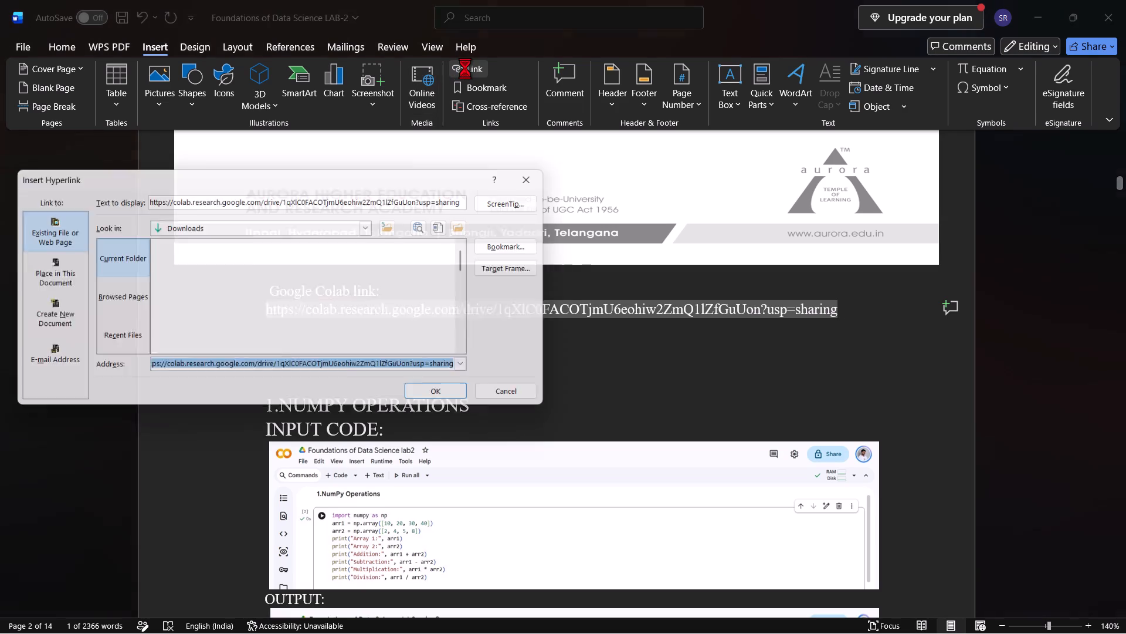
{"action": "left_click", "coordinate": [453, 402]}
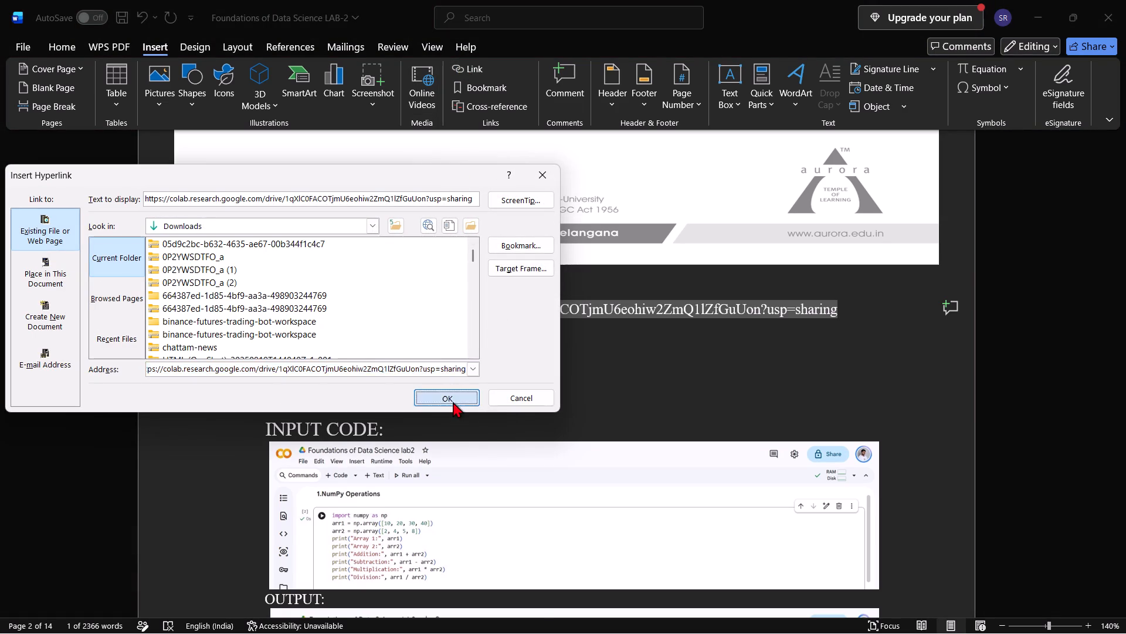
Delete the blank lines between the Colab hyperlink and the 1.NUMPY OPERATIONS heading.
{"action": "left_click", "coordinate": [357, 302]}
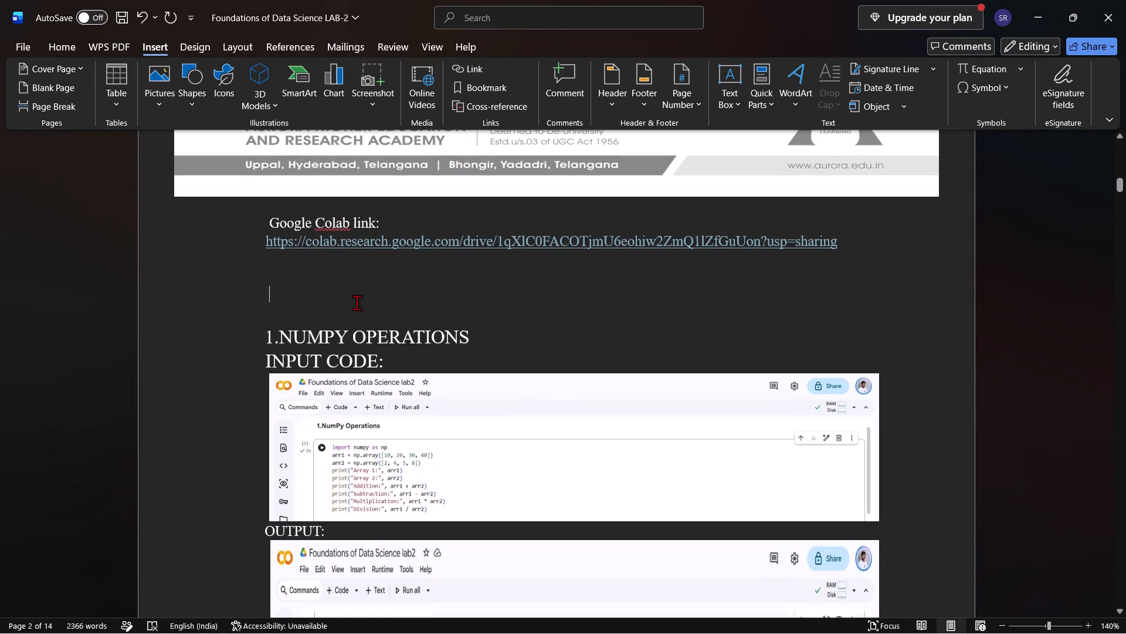
{"action": "key", "text": "BackSpace"}
{"action": "key", "text": "BackSpace"}
{"action": "key", "text": "BackSpace"}
{"action": "key", "text": "BackSpace"}
{"action": "key", "text": "BackSpace"}
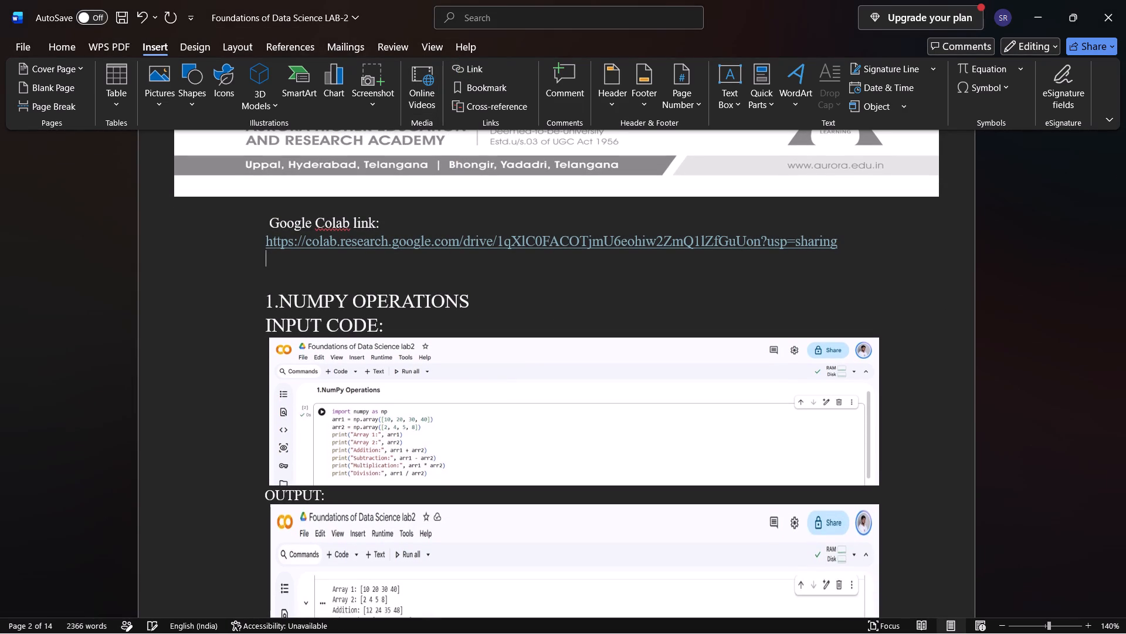
{"action": "left_click", "coordinate": [264, 276]}
{"action": "key", "text": "BackSpace"}
{"action": "key", "text": "BackSpace"}
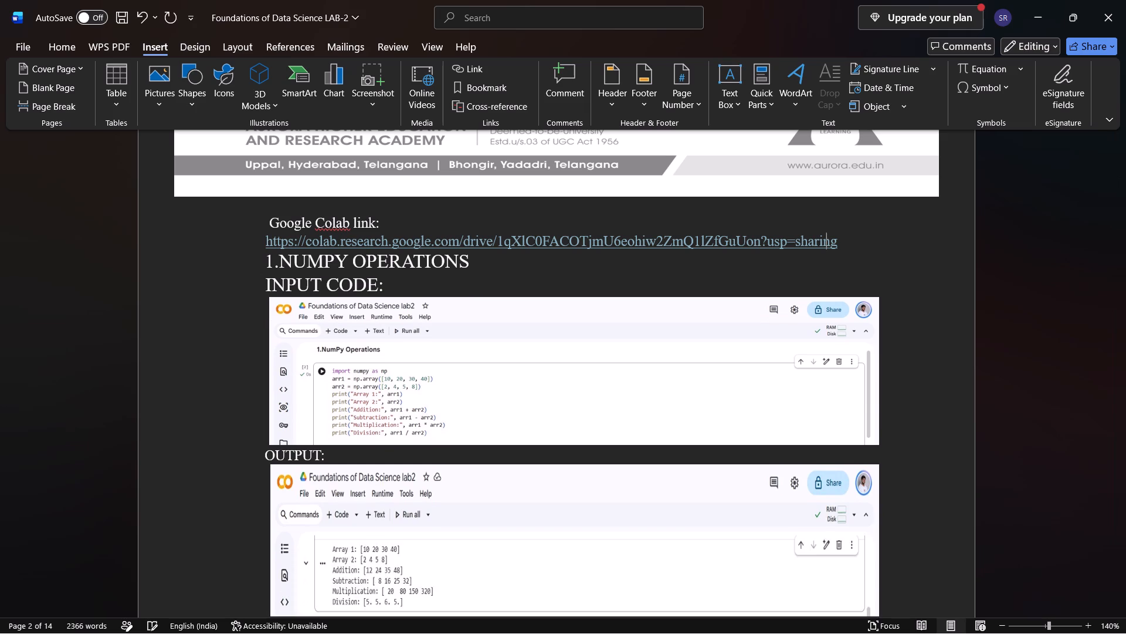
Remove the blank lines above the 2.MATHEMATICAL FUNCTIONS IN NUMPY heading.
{"action": "scroll", "coordinate": [264, 276], "scroll_direction": "down", "scroll_amount": 3}
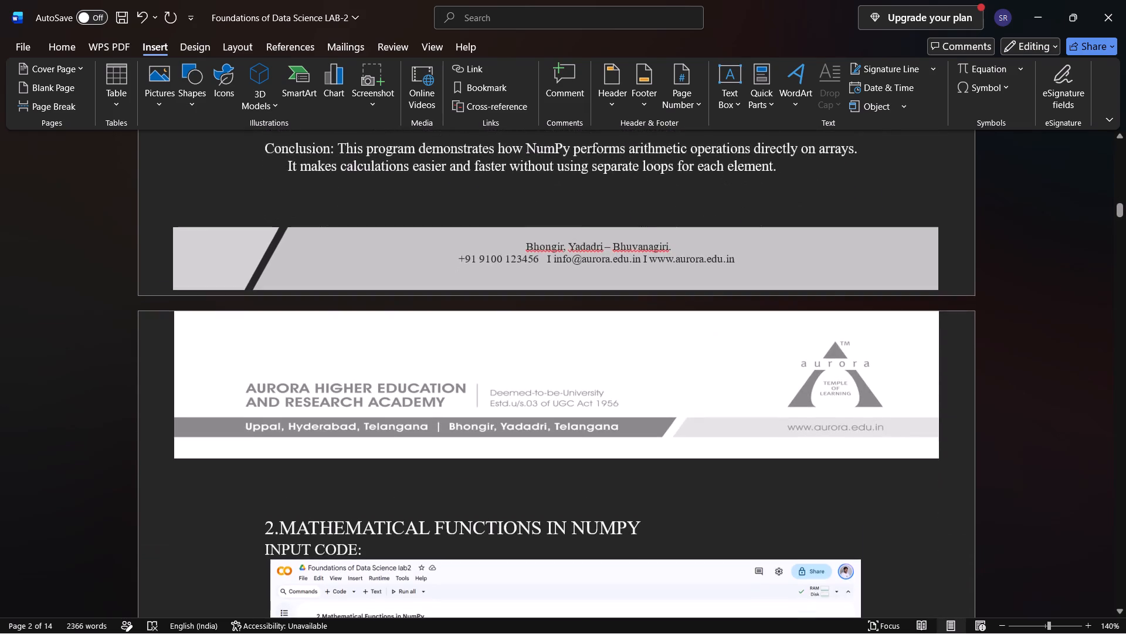
{"action": "scroll", "coordinate": [264, 276], "scroll_direction": "down", "scroll_amount": 1}
{"action": "left_click", "coordinate": [278, 333]}
{"action": "key", "text": "BackSpace"}
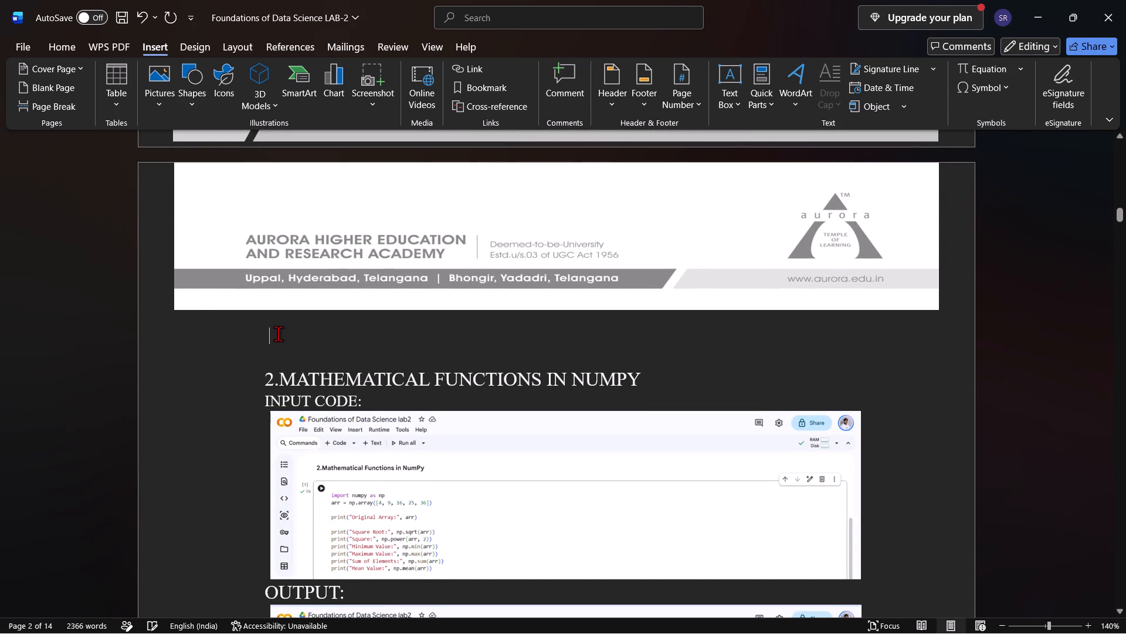
{"action": "key", "text": "BackSpace"}
{"action": "key", "text": "Delete"}
Remove the blank lines above the 3.PANDAS DATA LOADING heading.
{"action": "scroll", "coordinate": [278, 333], "scroll_direction": "up", "scroll_amount": 1}
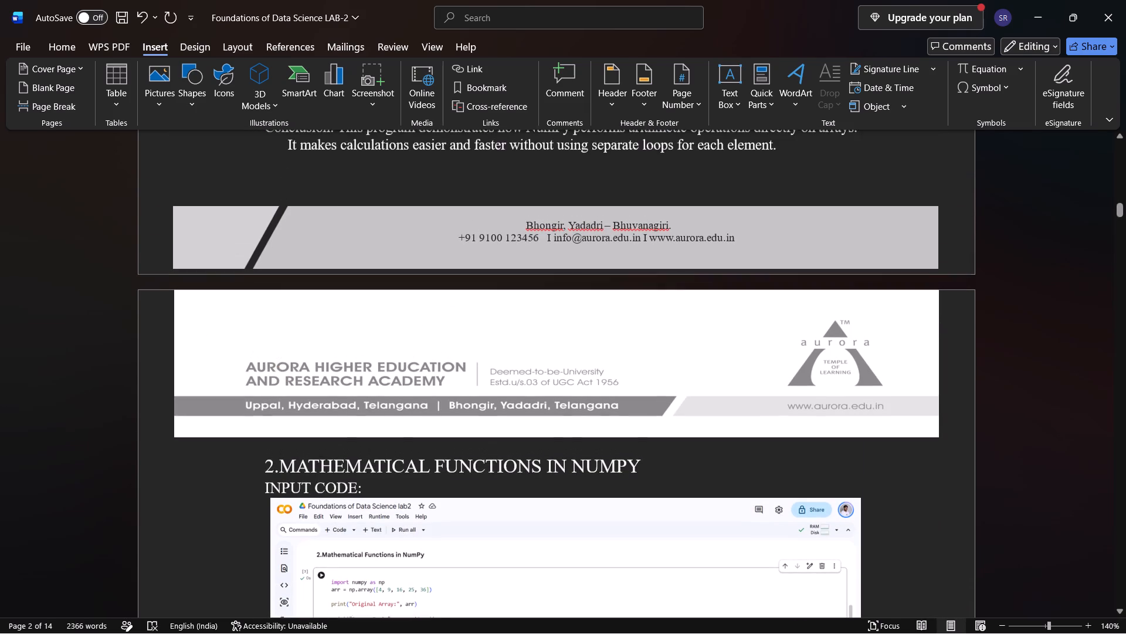
{"action": "scroll", "coordinate": [278, 333], "scroll_direction": "up", "scroll_amount": 1}
{"action": "scroll", "coordinate": [278, 333], "scroll_direction": "down", "scroll_amount": 3}
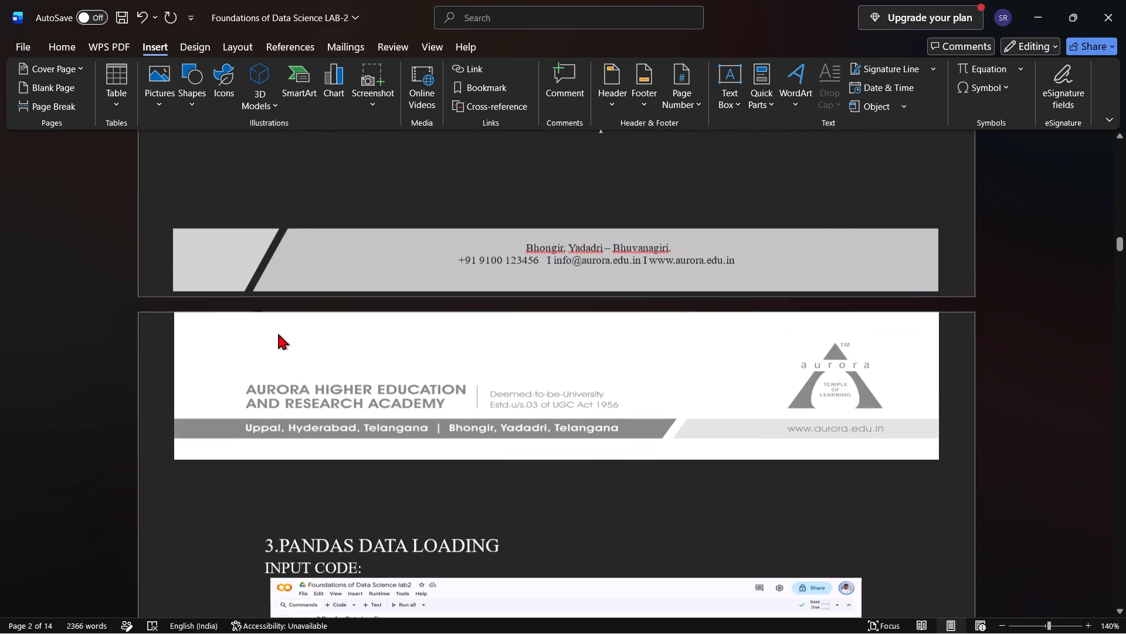
{"action": "left_click_drag", "start_coordinate": [273, 486], "coordinate": [267, 420]}
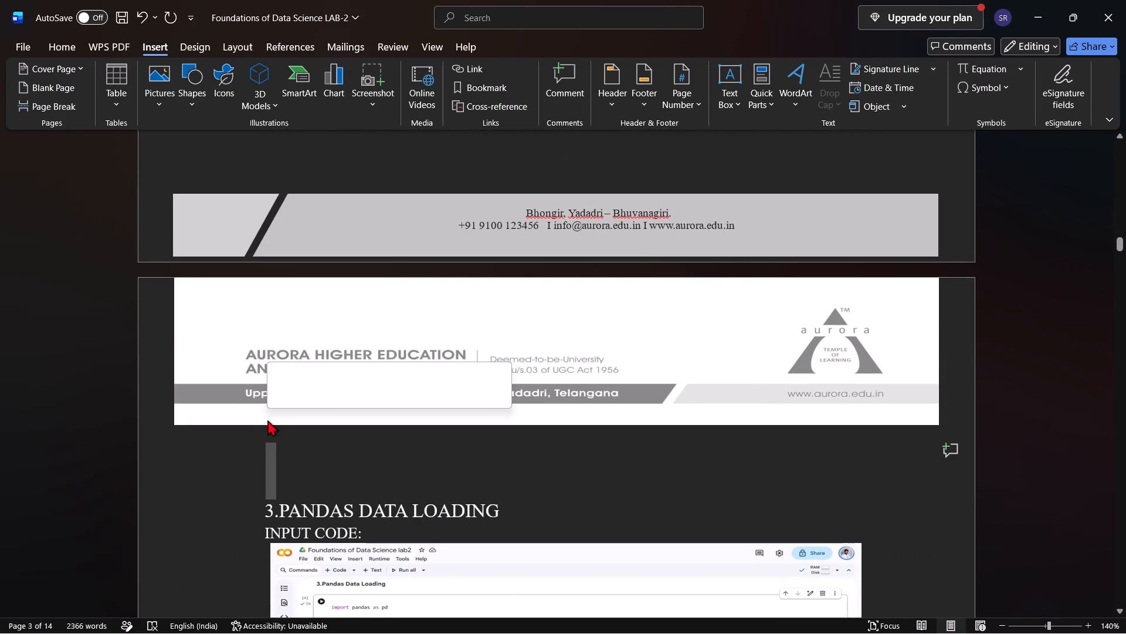
{"action": "key", "text": "BackSpace"}
{"action": "key", "text": "BackSpace"}
Delete the blank lines above the 4.PANDAS DATA SELECTION heading.
{"action": "scroll", "coordinate": [267, 420], "scroll_direction": "down", "scroll_amount": 2}
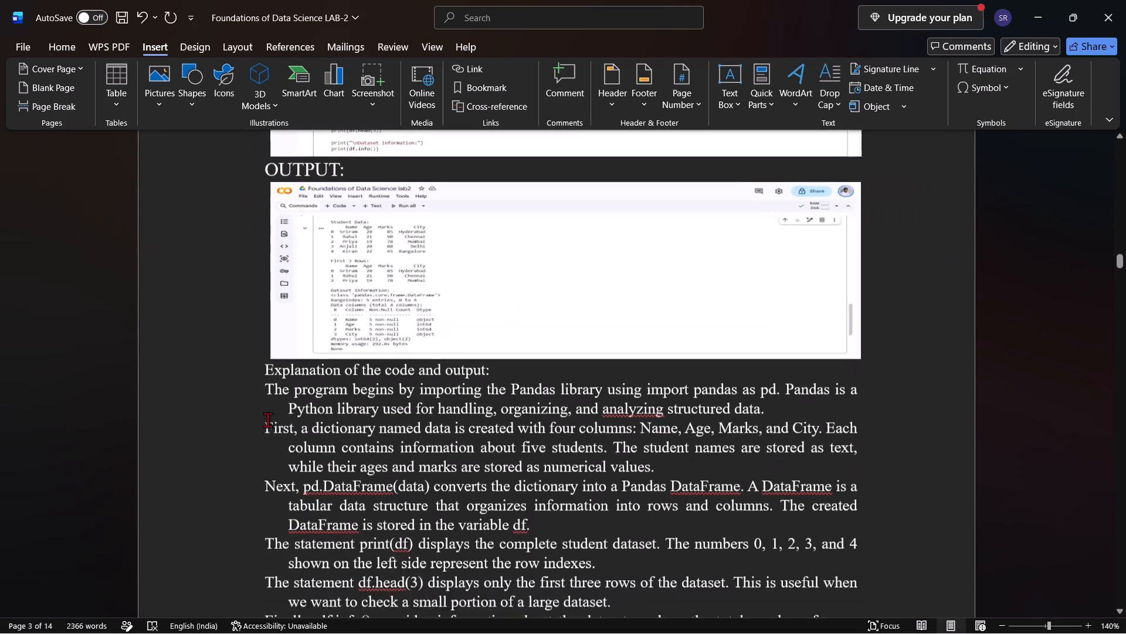
{"action": "scroll", "coordinate": [267, 420], "scroll_direction": "down", "scroll_amount": 2}
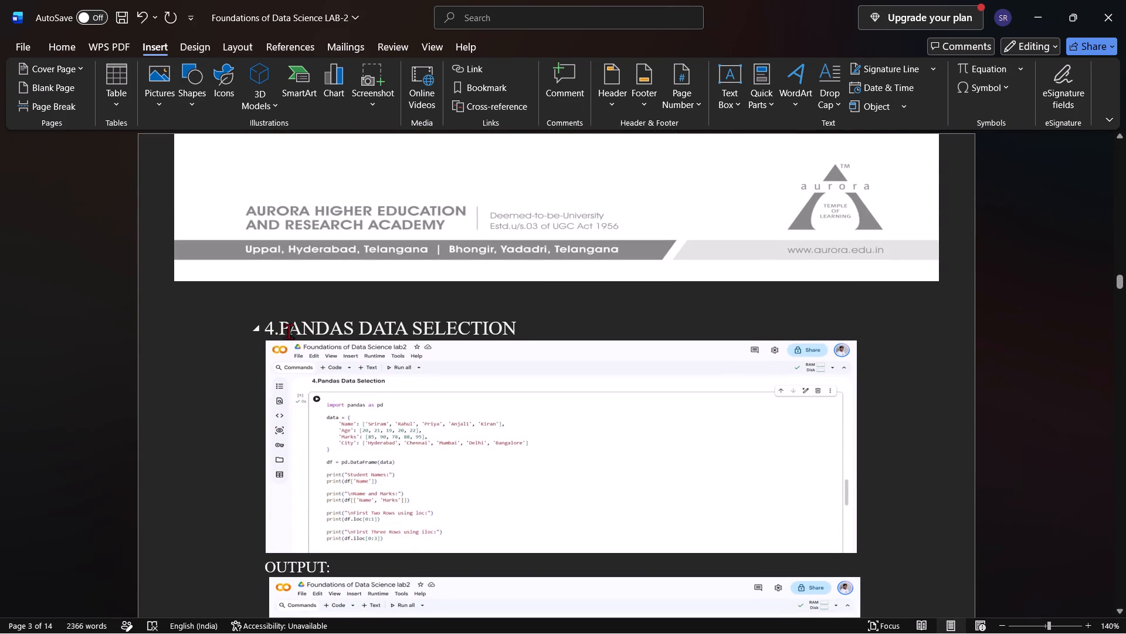
{"action": "left_click_drag", "start_coordinate": [274, 311], "coordinate": [274, 285]}
{"action": "key", "text": "BackSpace"}
{"action": "key", "text": "BackSpace"}
Set the Pandas data selection explanation, from "The program starts by importing" through its Conclusion paragraph, to font size 10.
{"action": "scroll", "coordinate": [274, 285], "scroll_direction": "down", "scroll_amount": 2}
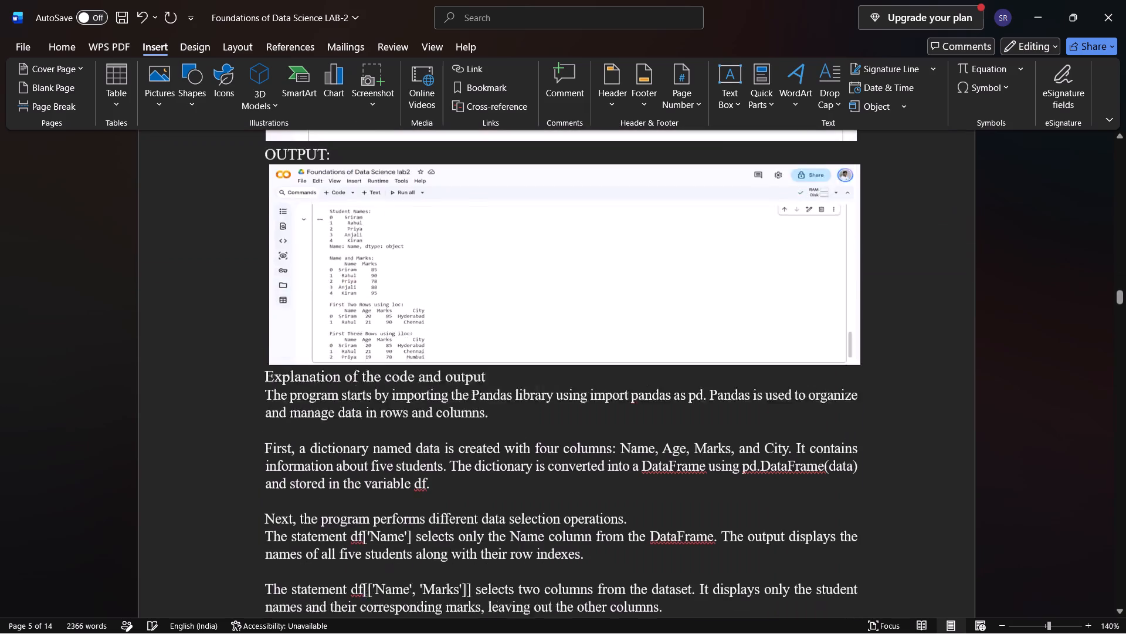
{"action": "scroll", "coordinate": [274, 285], "scroll_direction": "down", "scroll_amount": 2}
{"action": "scroll", "coordinate": [274, 285], "scroll_direction": "up", "scroll_amount": 1}
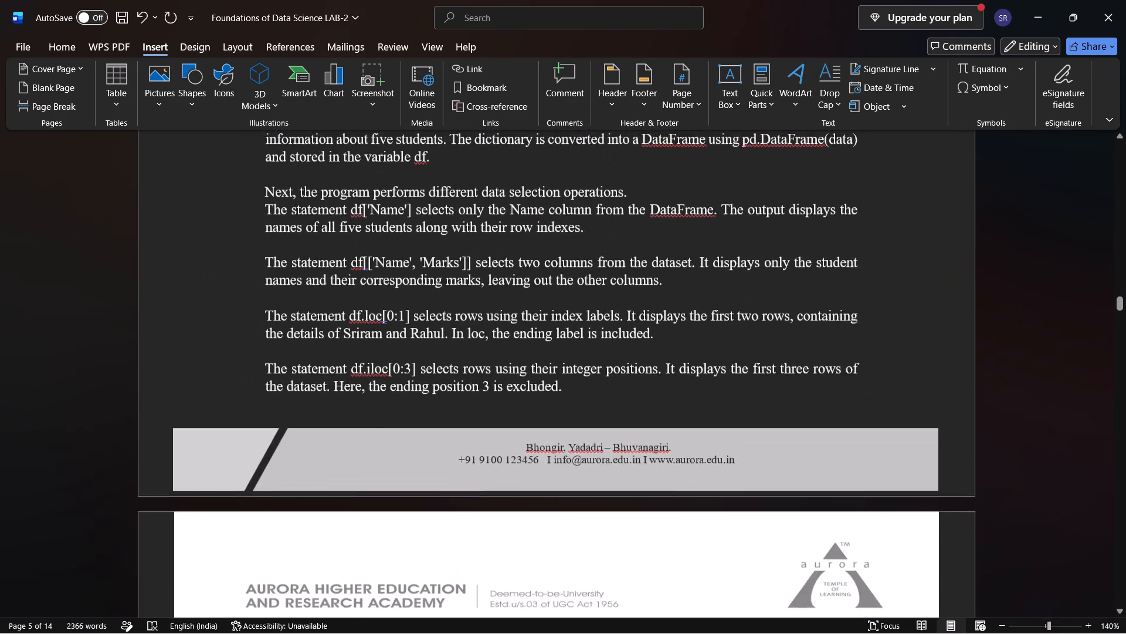
{"action": "scroll", "coordinate": [274, 285], "scroll_direction": "up", "scroll_amount": 1}
{"action": "scroll", "coordinate": [274, 410], "scroll_direction": "up", "scroll_amount": 1}
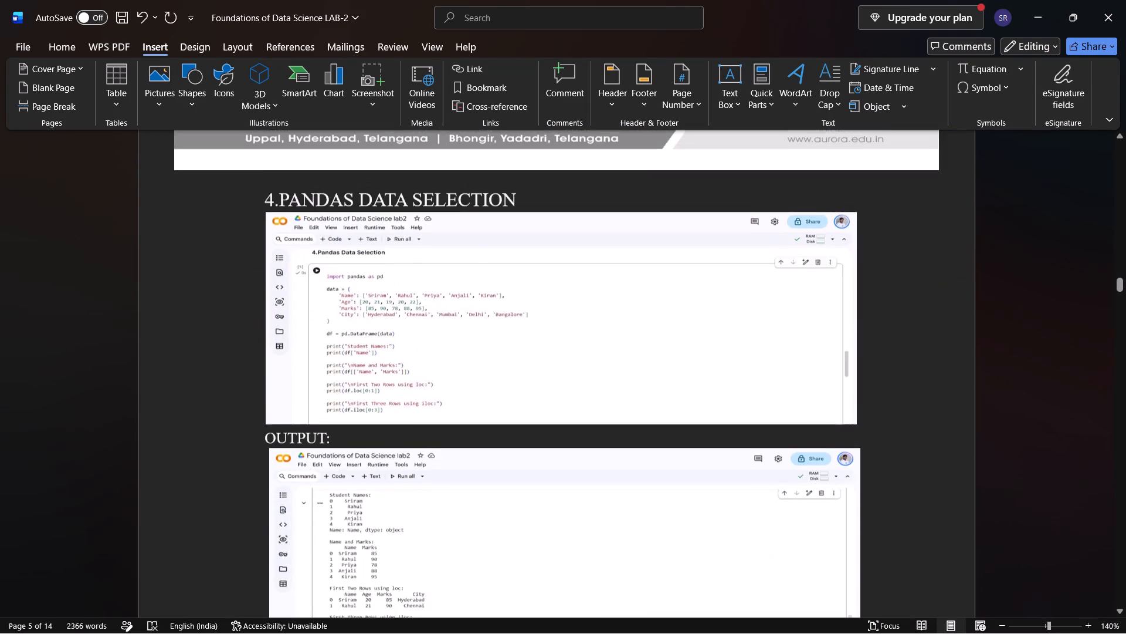
{"action": "scroll", "coordinate": [274, 410], "scroll_direction": "down", "scroll_amount": 1}
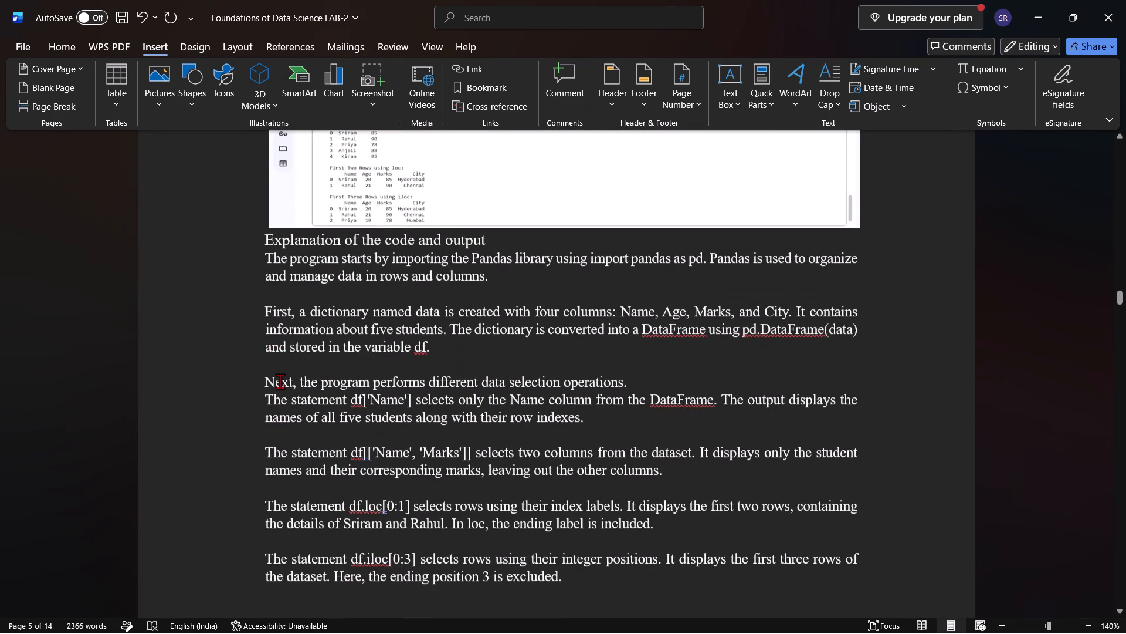
{"action": "scroll", "coordinate": [280, 381], "scroll_direction": "down", "scroll_amount": 1}
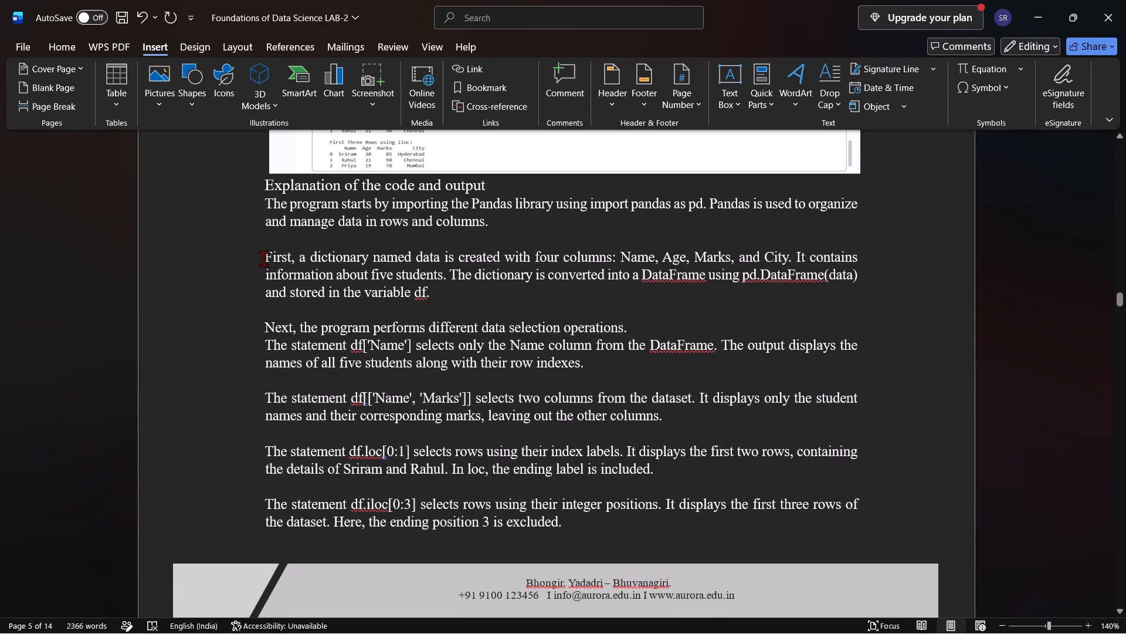
{"action": "left_click_drag", "start_coordinate": [266, 201], "coordinate": [291, 262]}
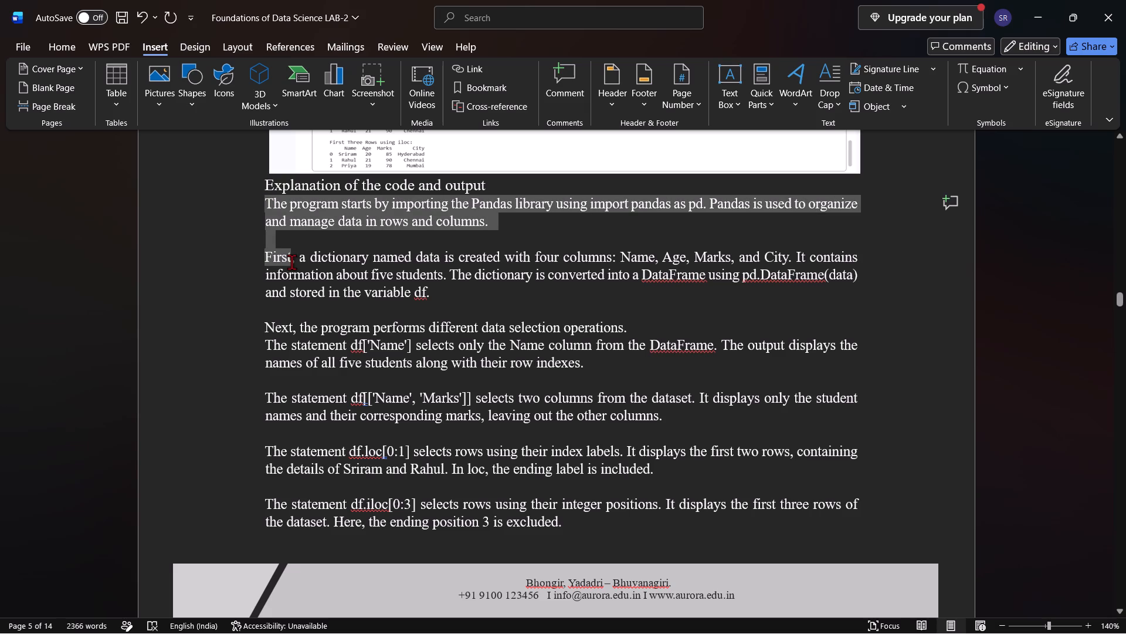
{"action": "left_click_drag", "start_coordinate": [291, 262], "coordinate": [543, 621]}
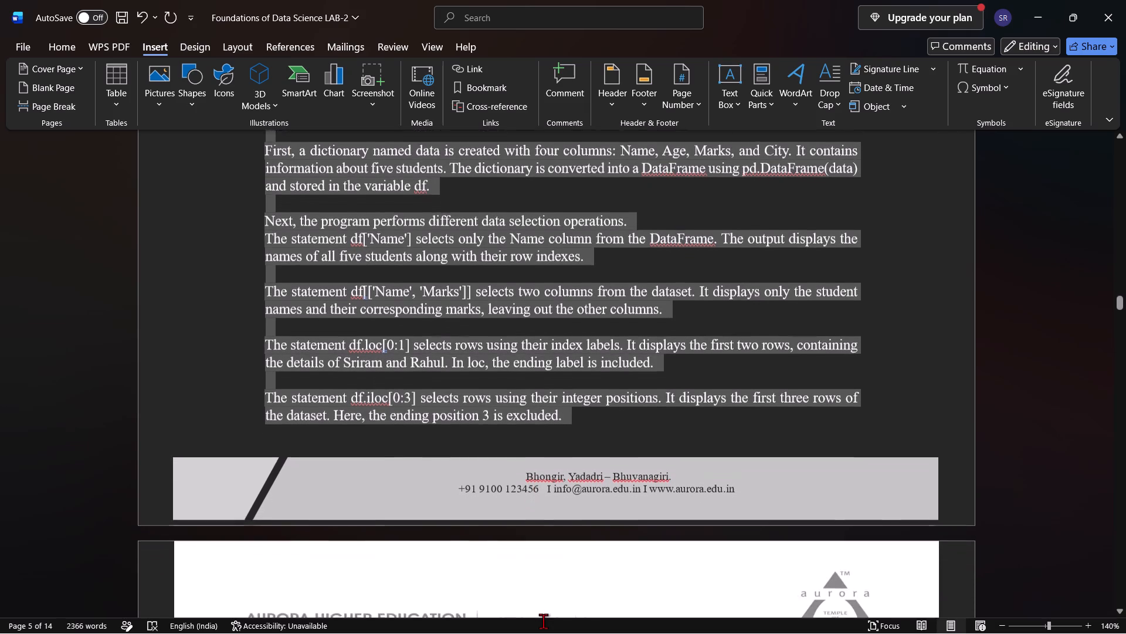
{"action": "left_click_drag", "start_coordinate": [543, 621], "coordinate": [474, 528]}
{"action": "left_click", "coordinate": [572, 484]}
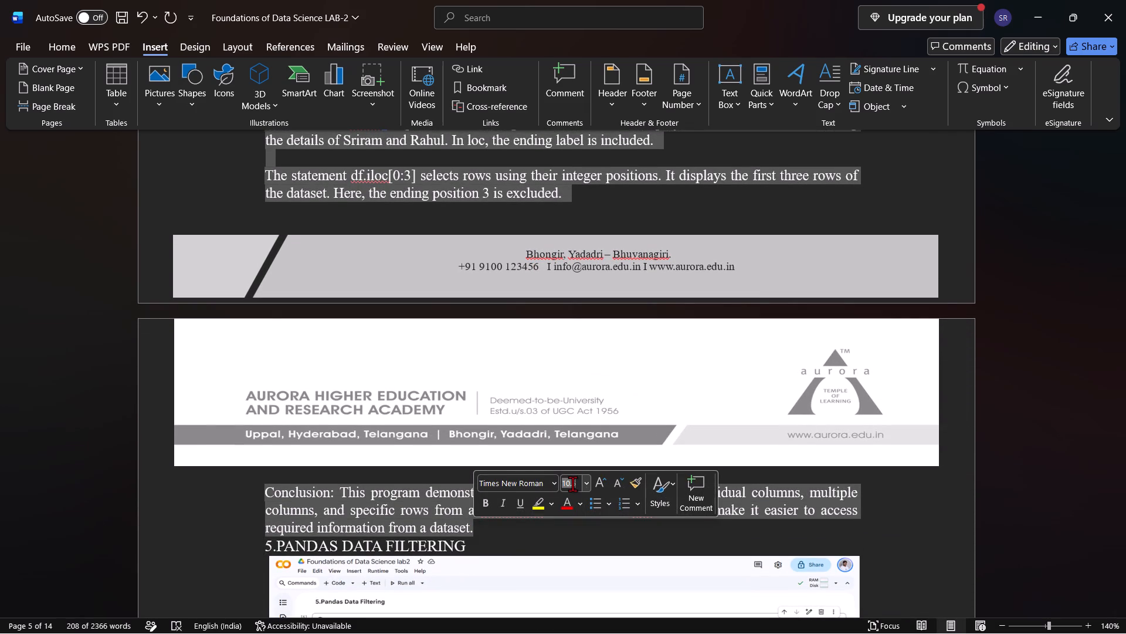
{"action": "type", "text": "10"}
{"action": "key", "text": "Return"}
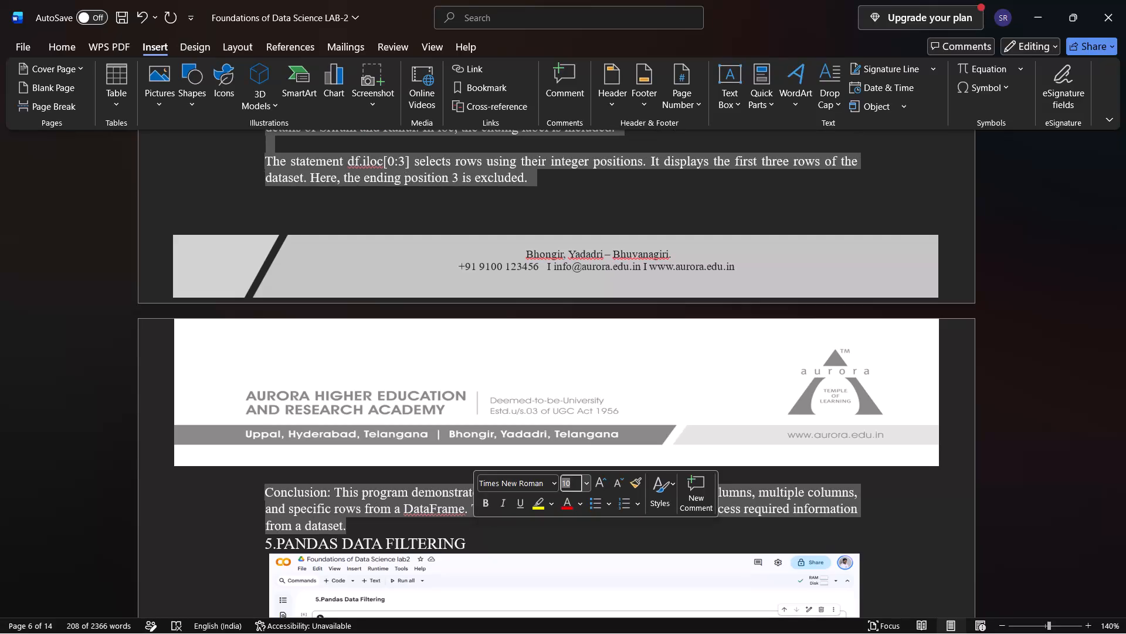
{"action": "key", "text": "Return"}
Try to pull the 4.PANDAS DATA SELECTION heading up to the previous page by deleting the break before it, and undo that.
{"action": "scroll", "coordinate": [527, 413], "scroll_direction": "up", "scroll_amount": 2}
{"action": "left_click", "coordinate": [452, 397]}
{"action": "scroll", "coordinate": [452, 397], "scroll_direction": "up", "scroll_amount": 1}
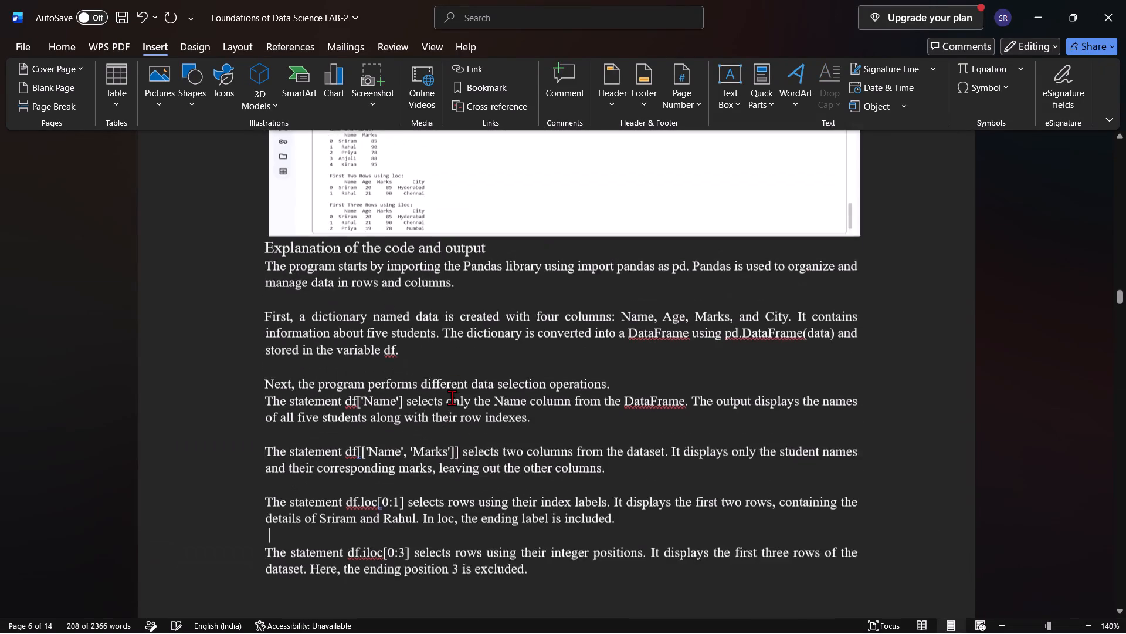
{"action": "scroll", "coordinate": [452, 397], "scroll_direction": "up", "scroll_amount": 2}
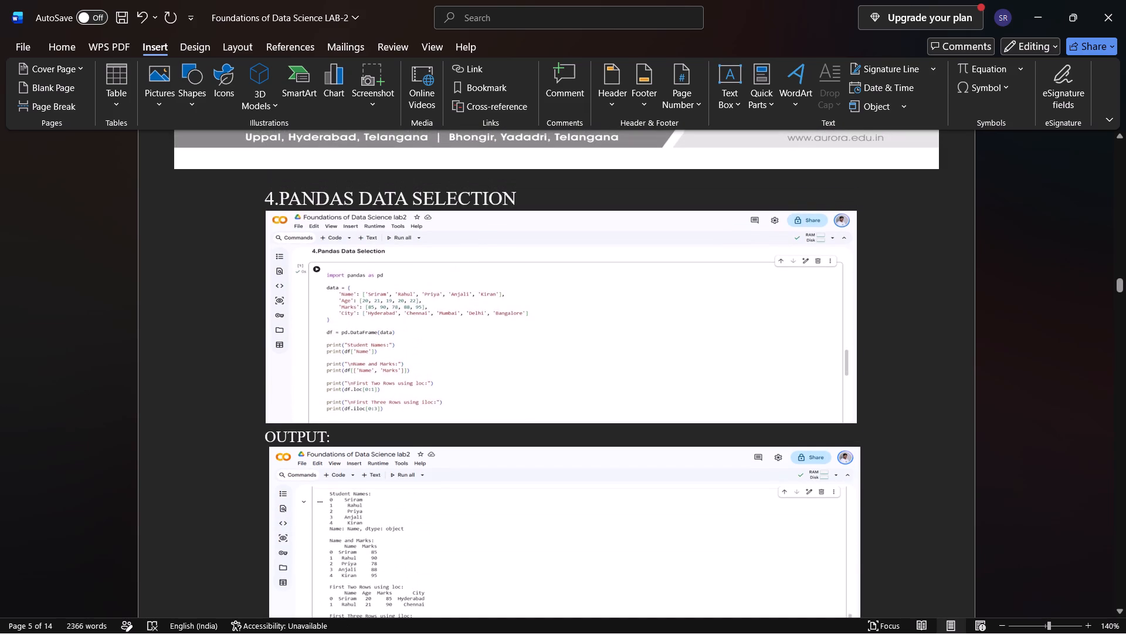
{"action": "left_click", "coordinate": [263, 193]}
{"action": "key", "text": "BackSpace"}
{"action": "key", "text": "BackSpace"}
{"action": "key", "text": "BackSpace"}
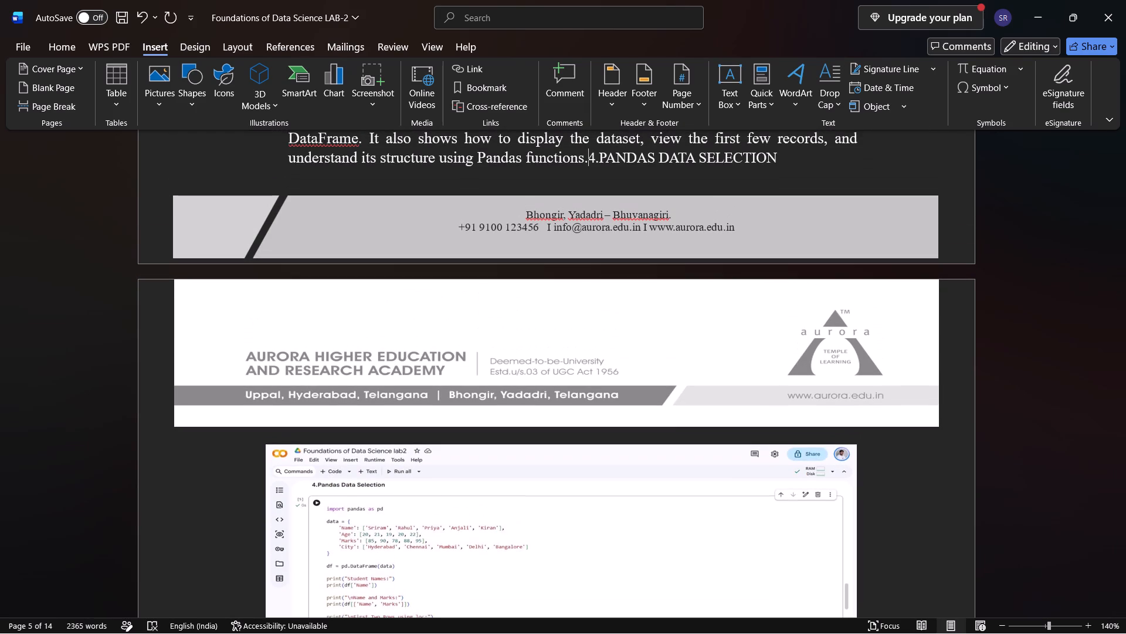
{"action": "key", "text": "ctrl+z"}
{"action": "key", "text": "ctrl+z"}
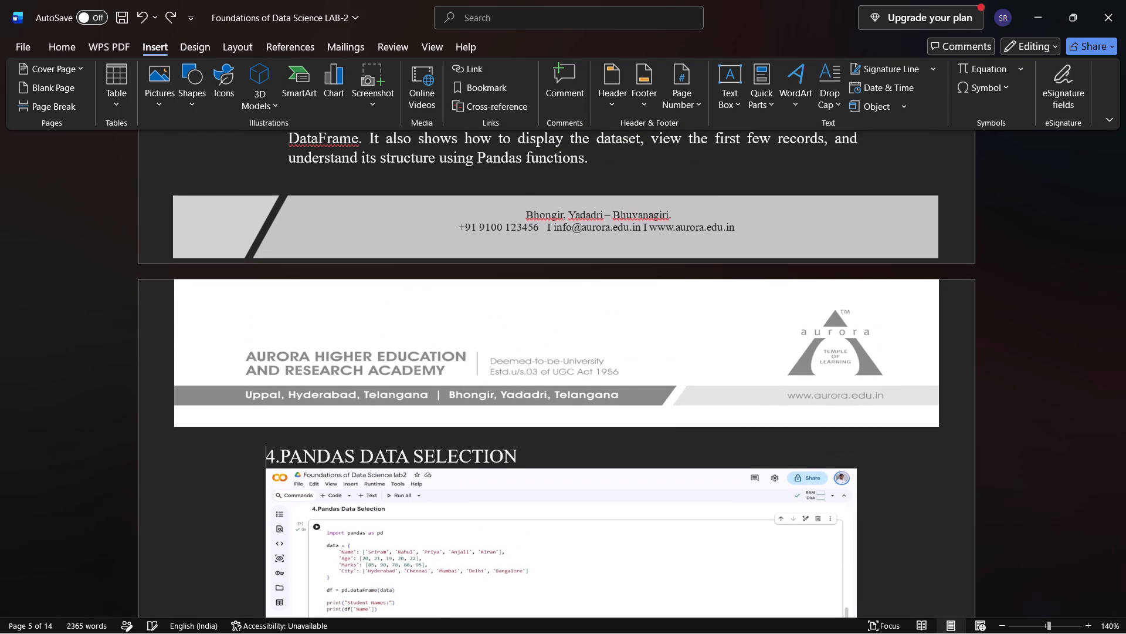
Set the words PANDAS DATA SELECTION in the section 4 heading to font size 12.
{"action": "scroll", "coordinate": [263, 193], "scroll_direction": "down", "scroll_amount": 1}
{"action": "left_click_drag", "start_coordinate": [521, 355], "coordinate": [286, 323]}
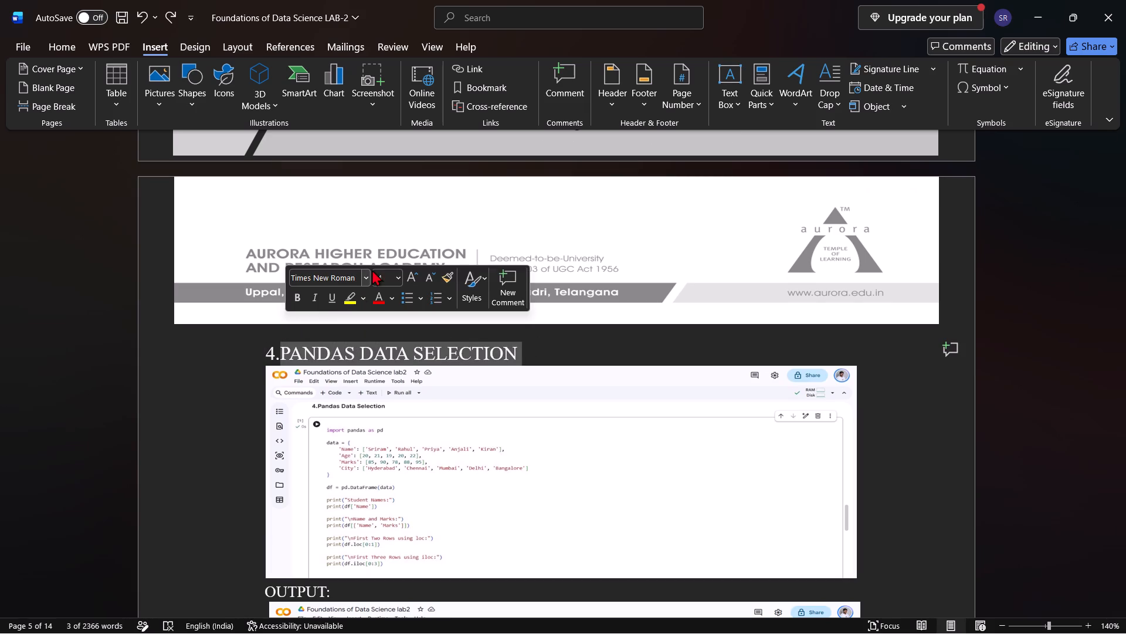
{"action": "left_click", "coordinate": [378, 273]}
{"action": "type", "text": "12"}
{"action": "key", "text": "Return"}
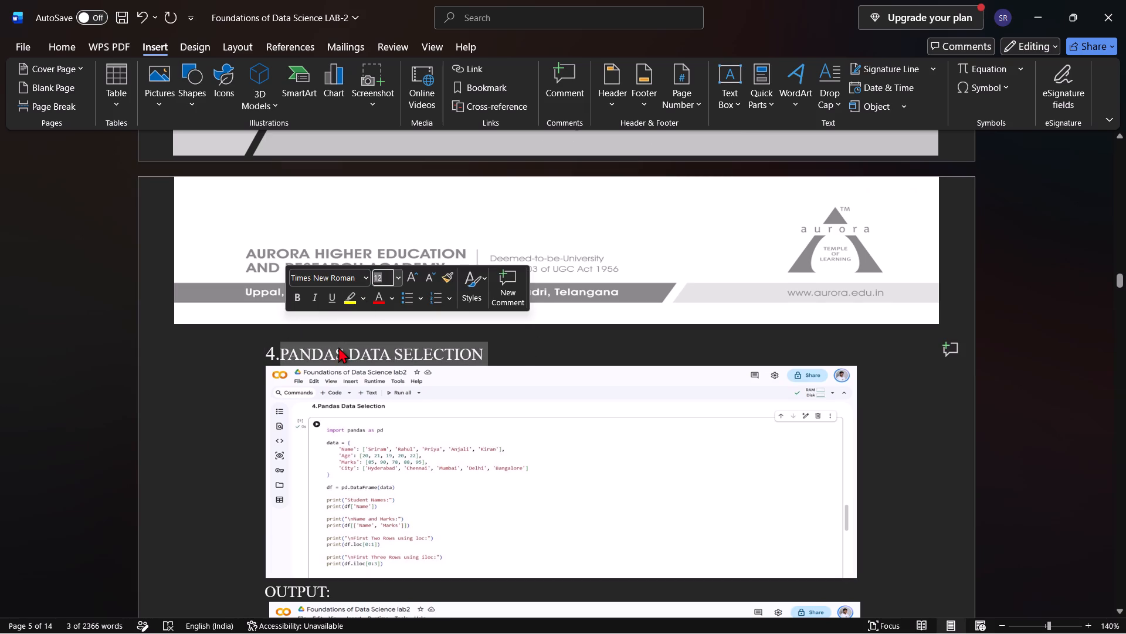
{"action": "left_click", "coordinate": [338, 347]}
Slightly reduce the height of the output screenshot in the Pandas data selection section, keeping its width.
{"action": "scroll", "coordinate": [338, 347], "scroll_direction": "down", "scroll_amount": 2}
{"action": "scroll", "coordinate": [338, 347], "scroll_direction": "up", "scroll_amount": 1}
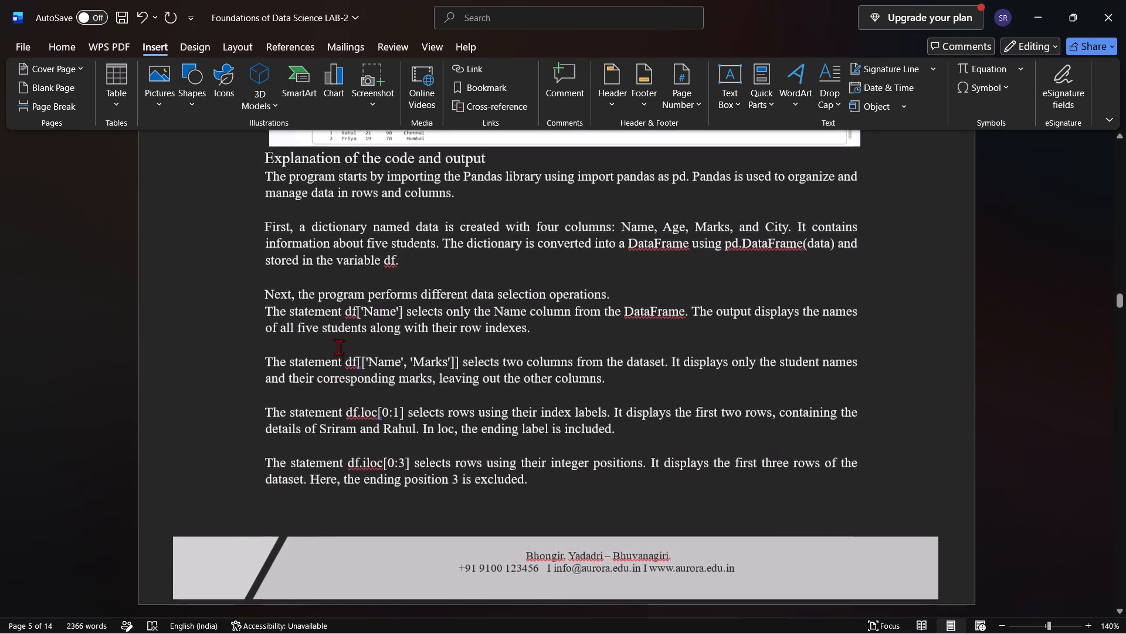
{"action": "scroll", "coordinate": [338, 347], "scroll_direction": "up", "scroll_amount": 1}
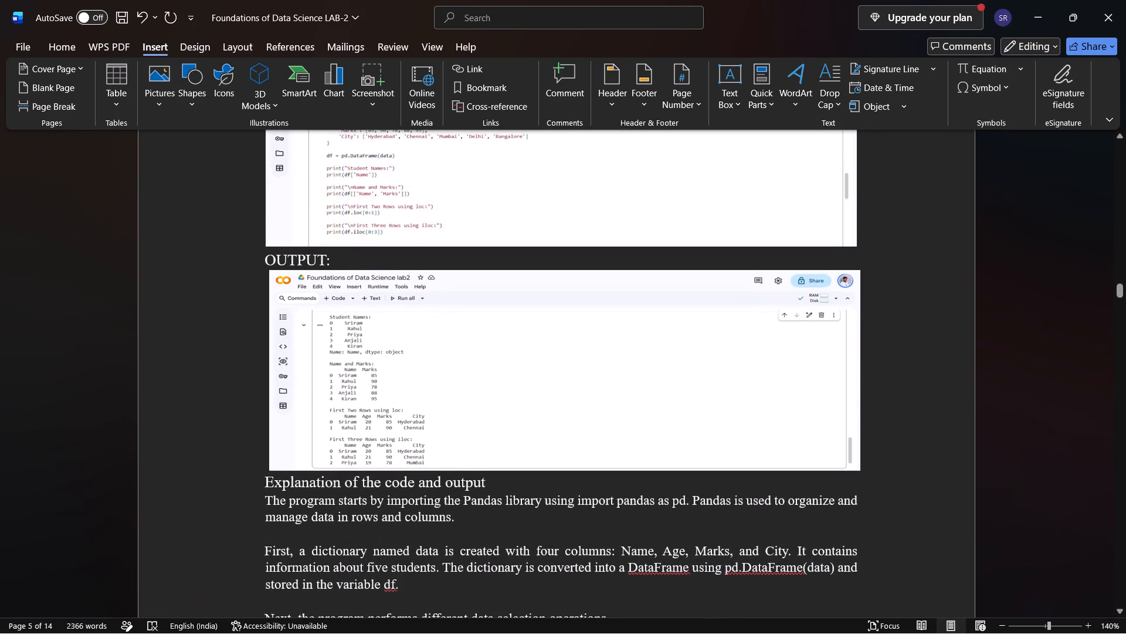
{"action": "left_click", "coordinate": [385, 352]}
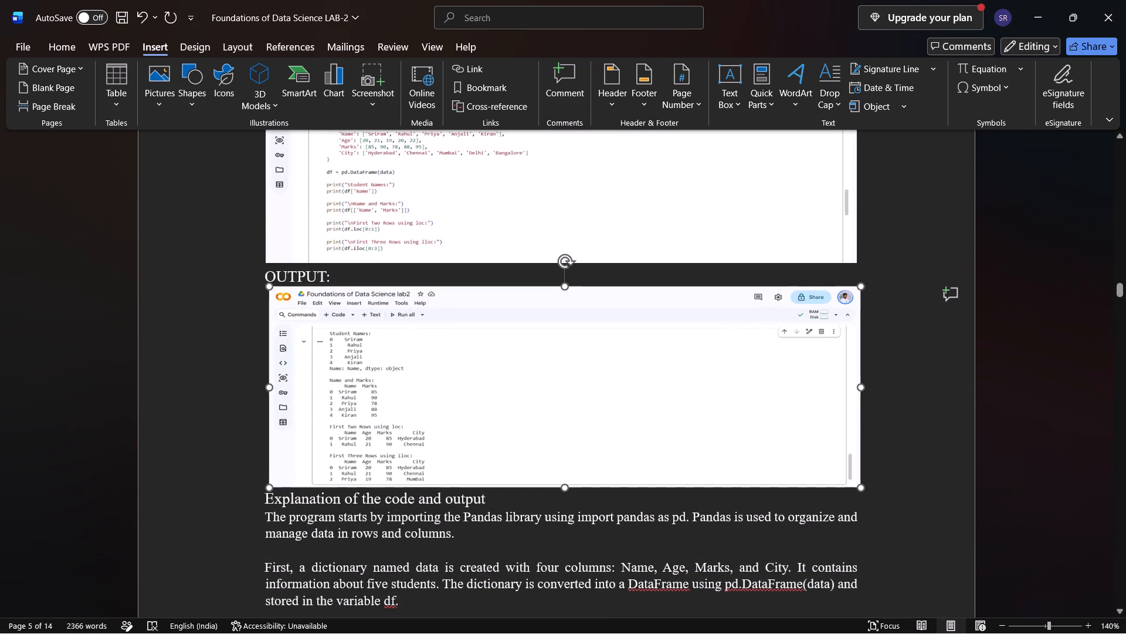
{"action": "left_click_drag", "start_coordinate": [564, 488], "coordinate": [555, 467]}
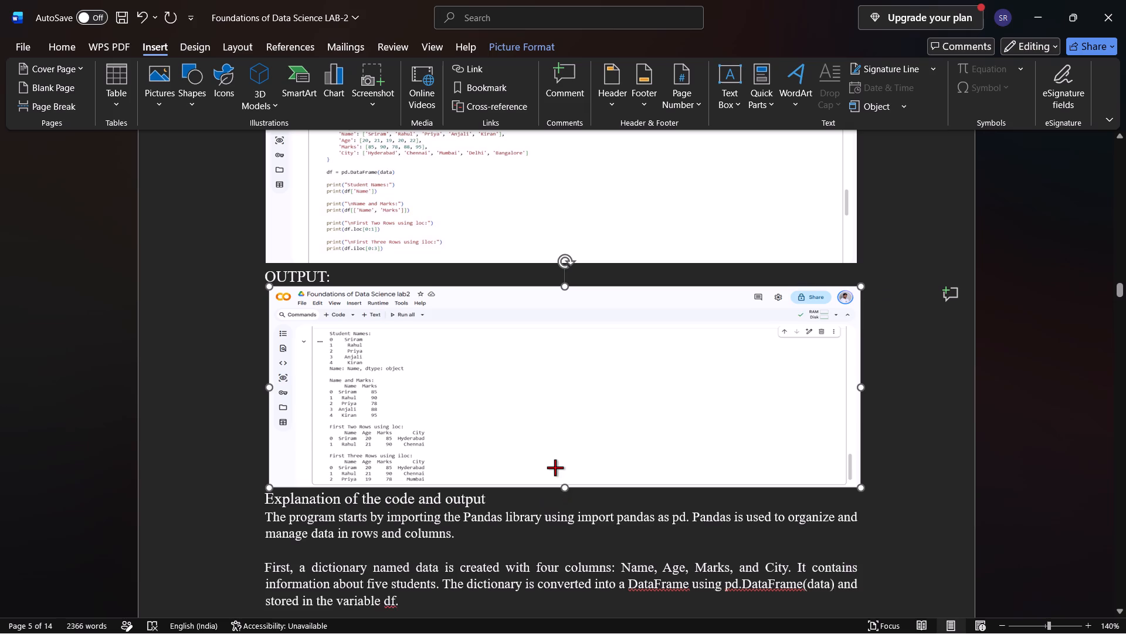
{"action": "left_click_drag", "start_coordinate": [555, 467], "coordinate": [552, 456]}
Delete the blank lines above the 6.PANDAS DATA SORTING heading.
{"action": "scroll", "coordinate": [552, 456], "scroll_direction": "down", "scroll_amount": 1}
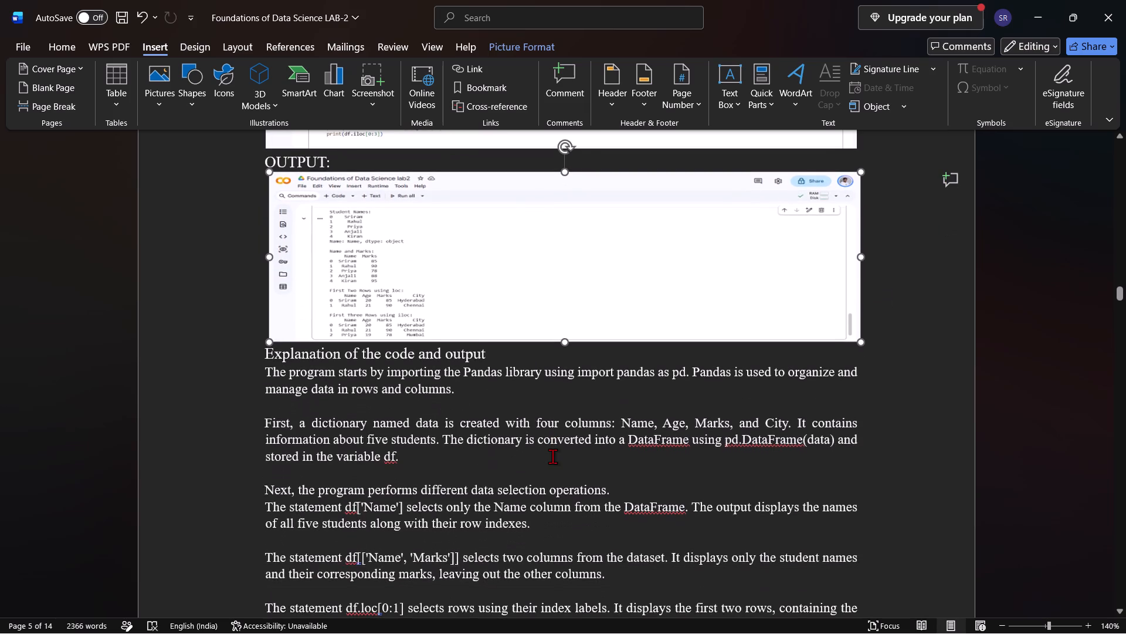
{"action": "scroll", "coordinate": [552, 456], "scroll_direction": "down", "scroll_amount": 3}
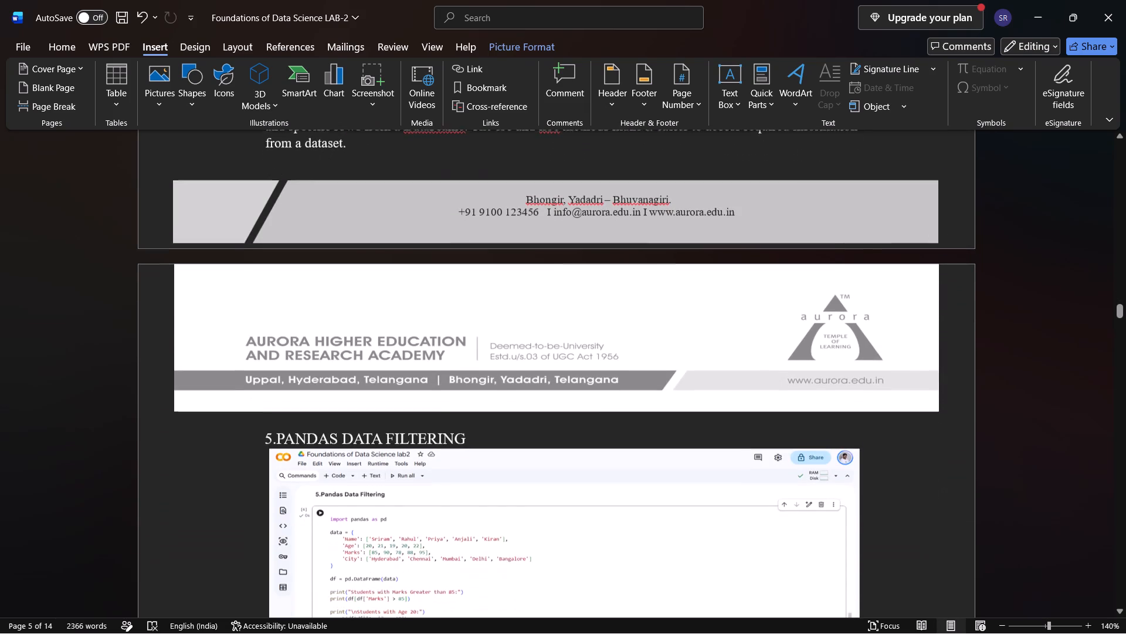
{"action": "scroll", "coordinate": [552, 456], "scroll_direction": "down", "scroll_amount": 2}
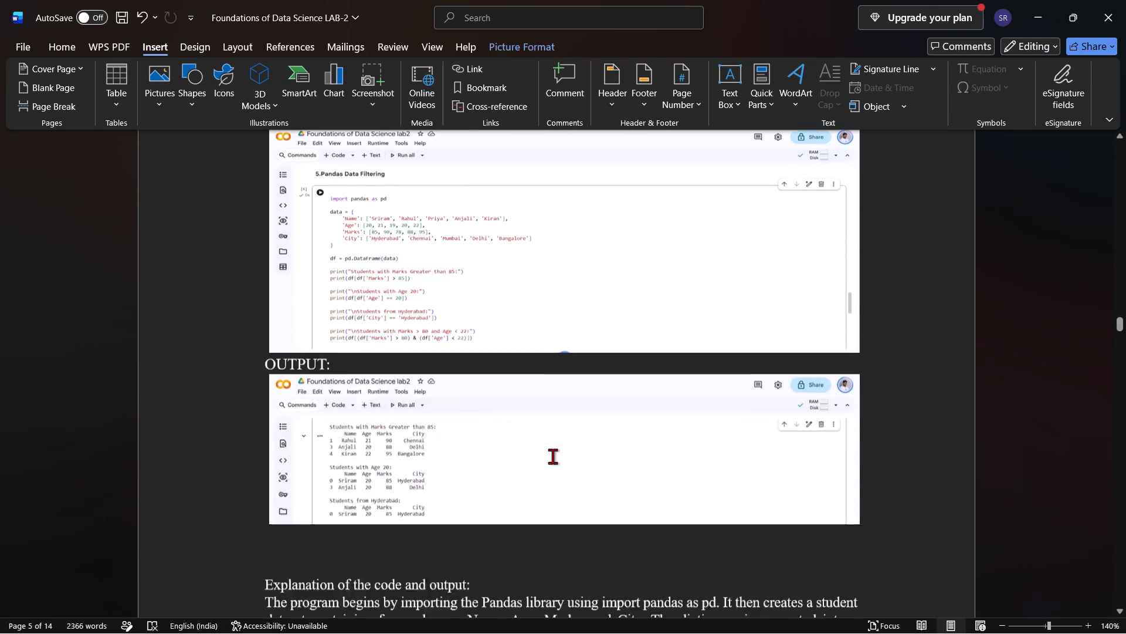
{"action": "scroll", "coordinate": [552, 456], "scroll_direction": "down", "scroll_amount": 4}
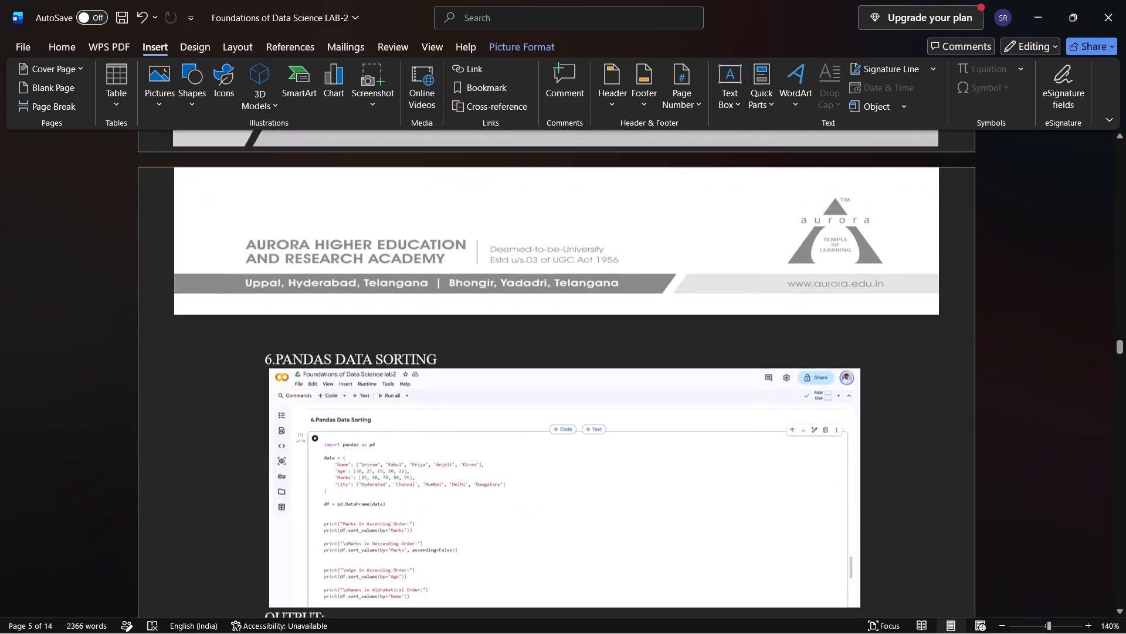
{"action": "scroll", "coordinate": [552, 456], "scroll_direction": "down", "scroll_amount": 2}
{"action": "scroll", "coordinate": [552, 456], "scroll_direction": "up", "scroll_amount": 3}
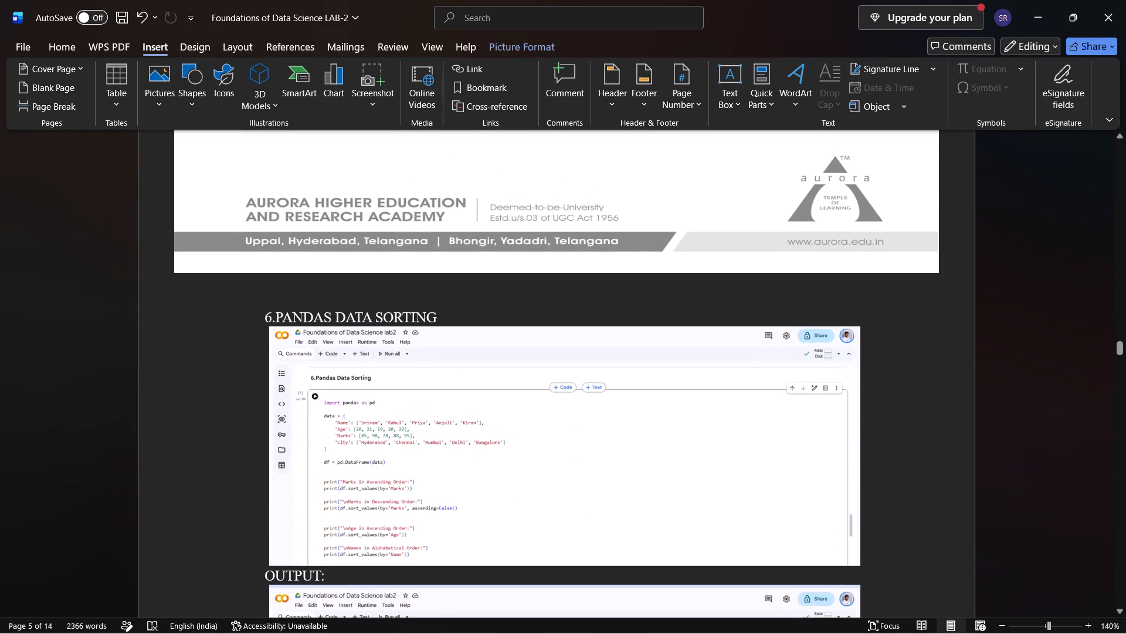
{"action": "left_click", "coordinate": [277, 295]}
{"action": "key", "text": "BackSpace"}
{"action": "key", "text": "BackSpace"}
Set the explanation and conclusion text of the 6.PANDAS DATA SORTING section to font size 10.
{"action": "scroll", "coordinate": [277, 295], "scroll_direction": "down", "scroll_amount": 1}
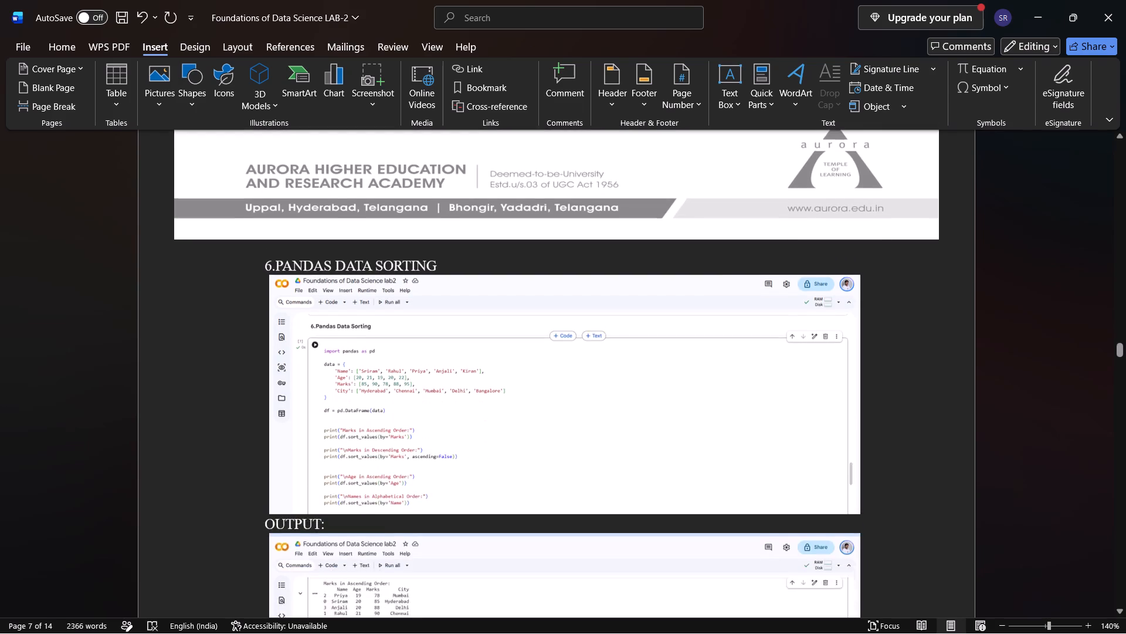
{"action": "scroll", "coordinate": [277, 295], "scroll_direction": "down", "scroll_amount": 2}
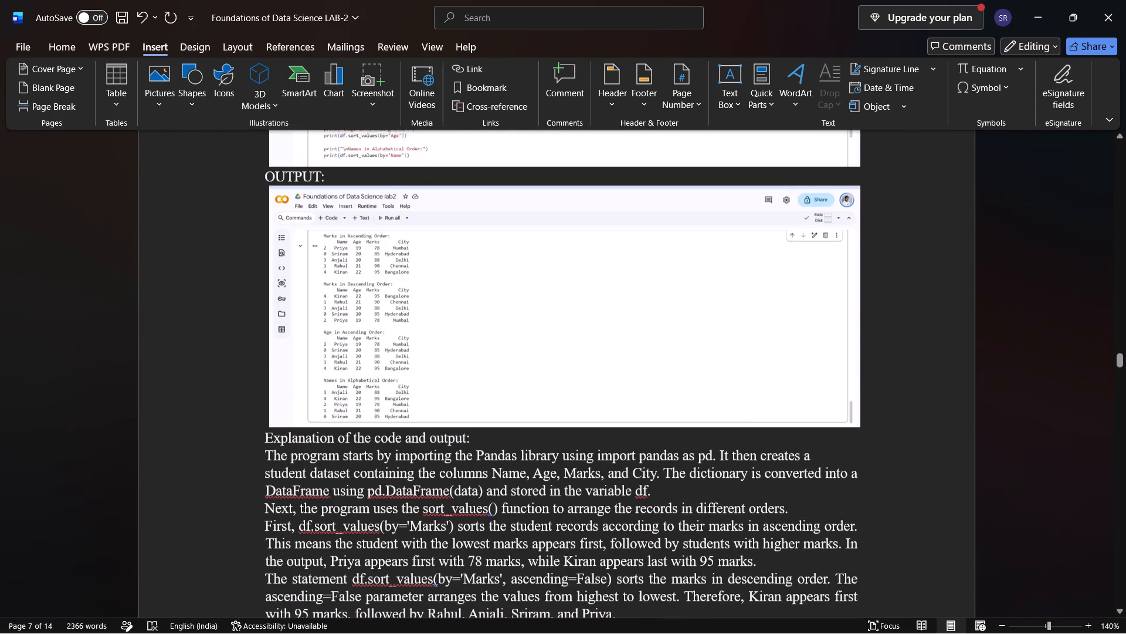
{"action": "scroll", "coordinate": [277, 295], "scroll_direction": "down", "scroll_amount": 4}
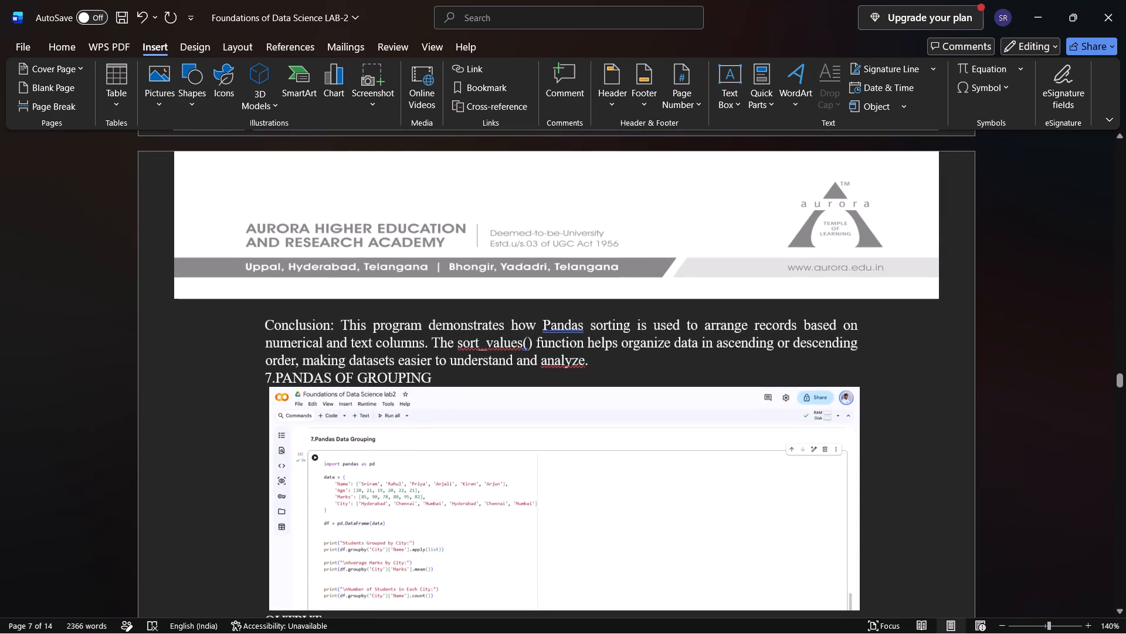
{"action": "scroll", "coordinate": [277, 295], "scroll_direction": "up", "scroll_amount": 2}
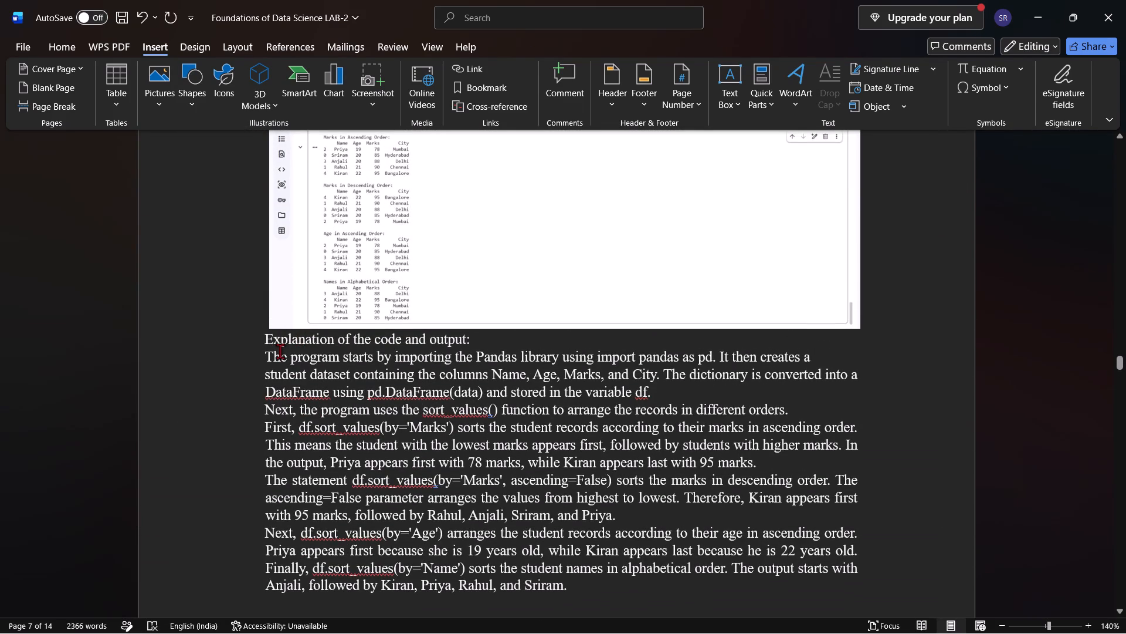
{"action": "left_click_drag", "start_coordinate": [266, 354], "coordinate": [485, 530]}
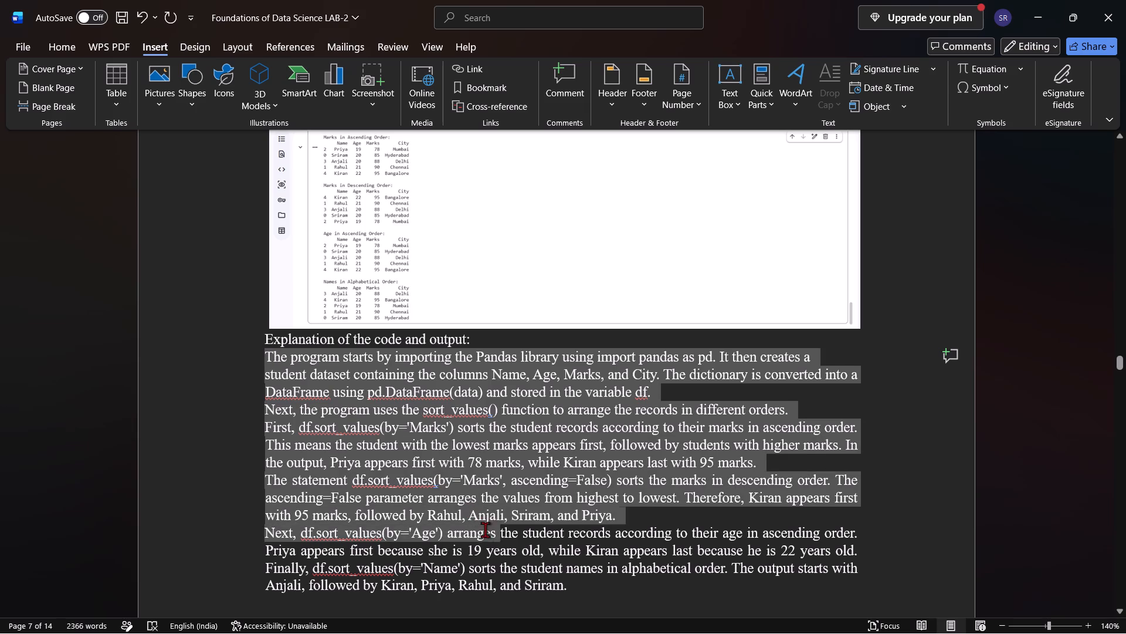
{"action": "left_click_drag", "start_coordinate": [485, 530], "coordinate": [494, 522]}
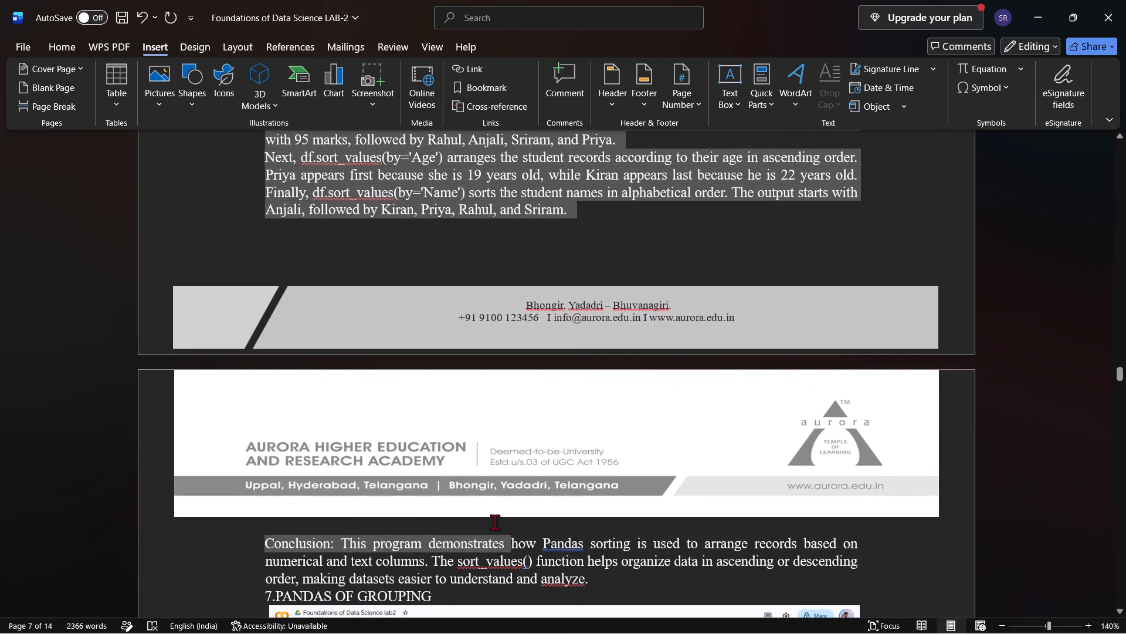
{"action": "left_click_drag", "start_coordinate": [494, 522], "coordinate": [614, 579]}
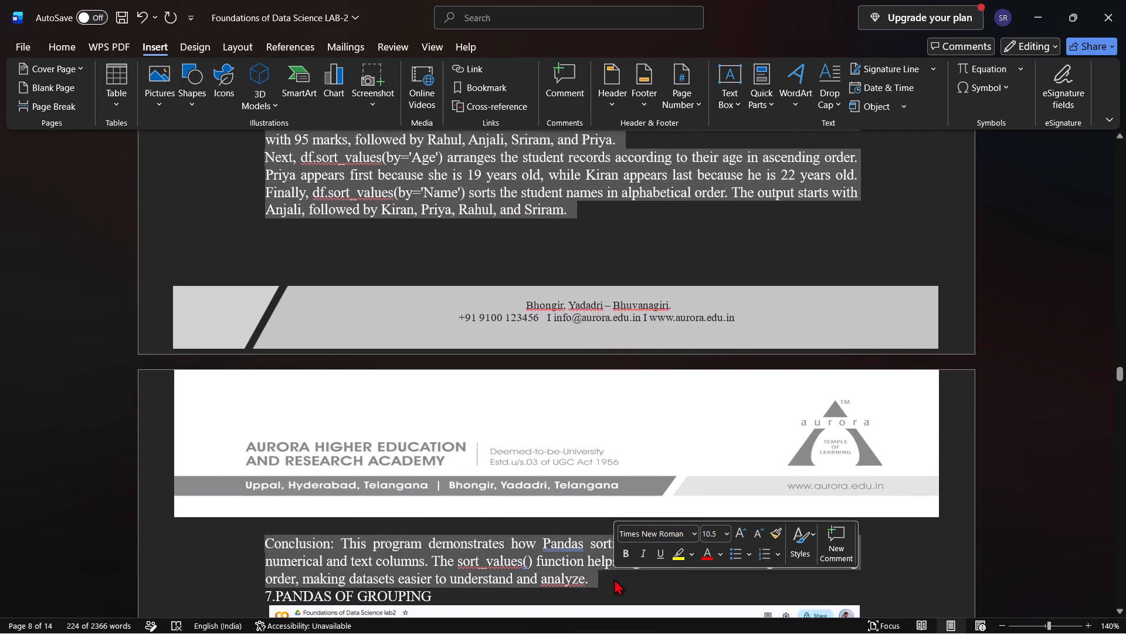
{"action": "left_click", "coordinate": [709, 526]}
{"action": "left_click", "coordinate": [710, 531]}
{"action": "type", "text": "10"}
{"action": "key", "text": "Return"}
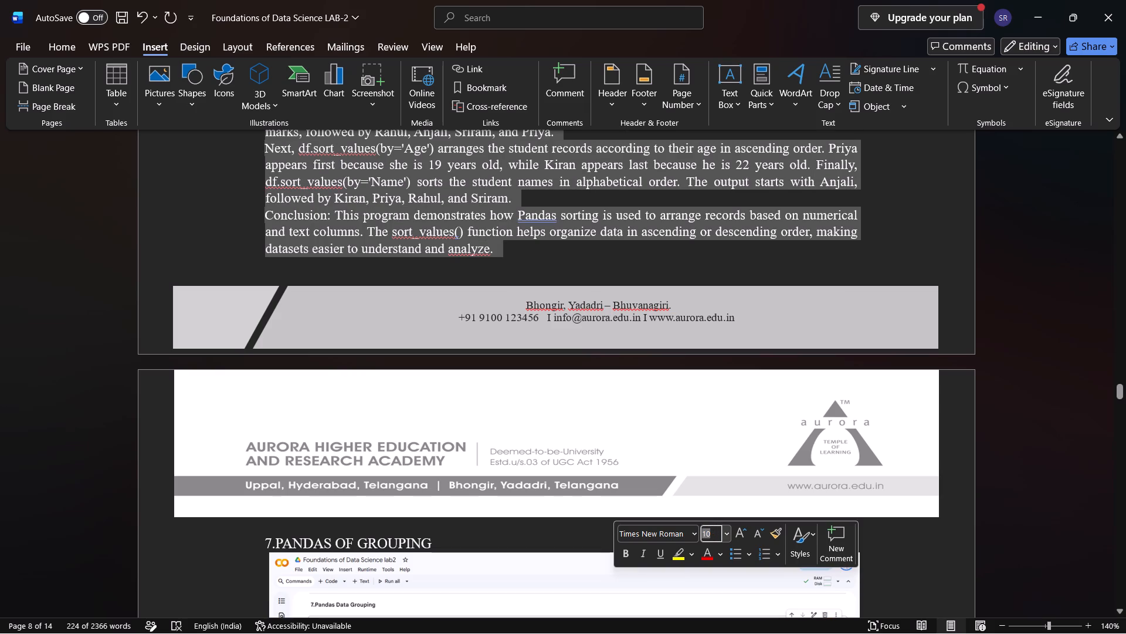
{"action": "left_click", "coordinate": [560, 266]}
{"action": "scroll", "coordinate": [560, 266], "scroll_direction": "up", "scroll_amount": 1}
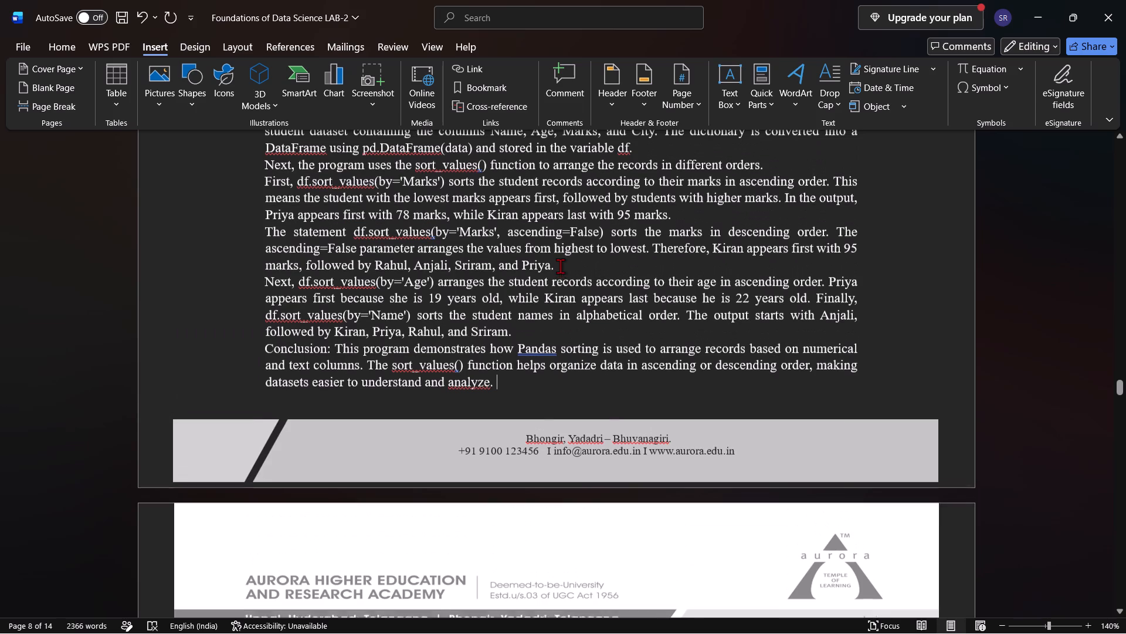
{"action": "scroll", "coordinate": [560, 266], "scroll_direction": "up", "scroll_amount": 1}
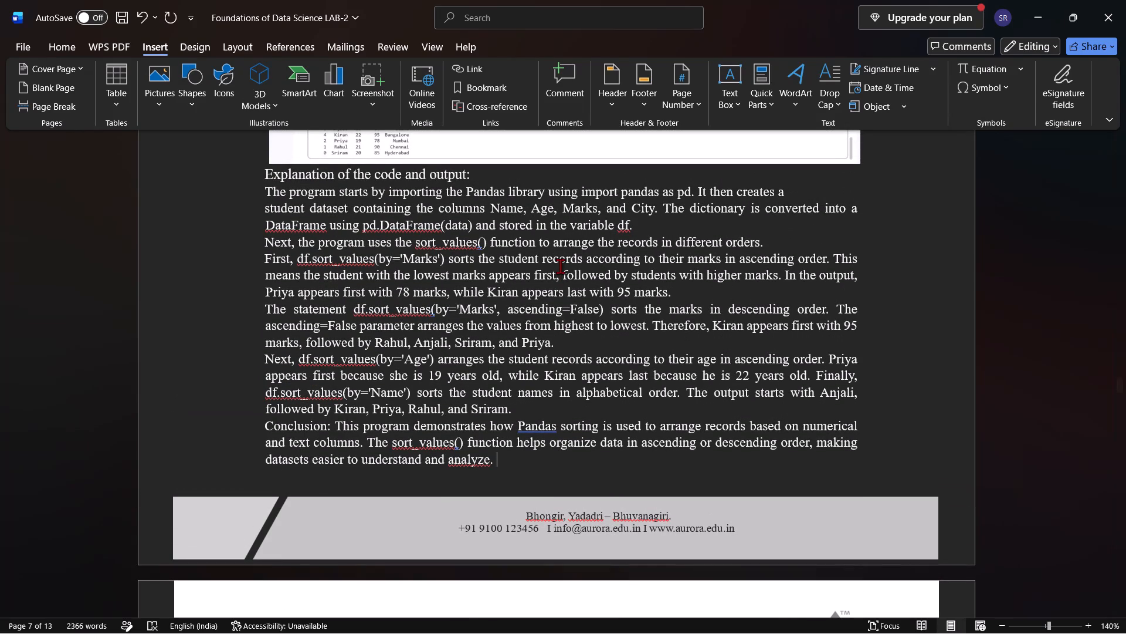
Delete the blank lines above the 8.PANDAS AGGREGATION heading.
{"action": "scroll", "coordinate": [560, 266], "scroll_direction": "down", "scroll_amount": 3}
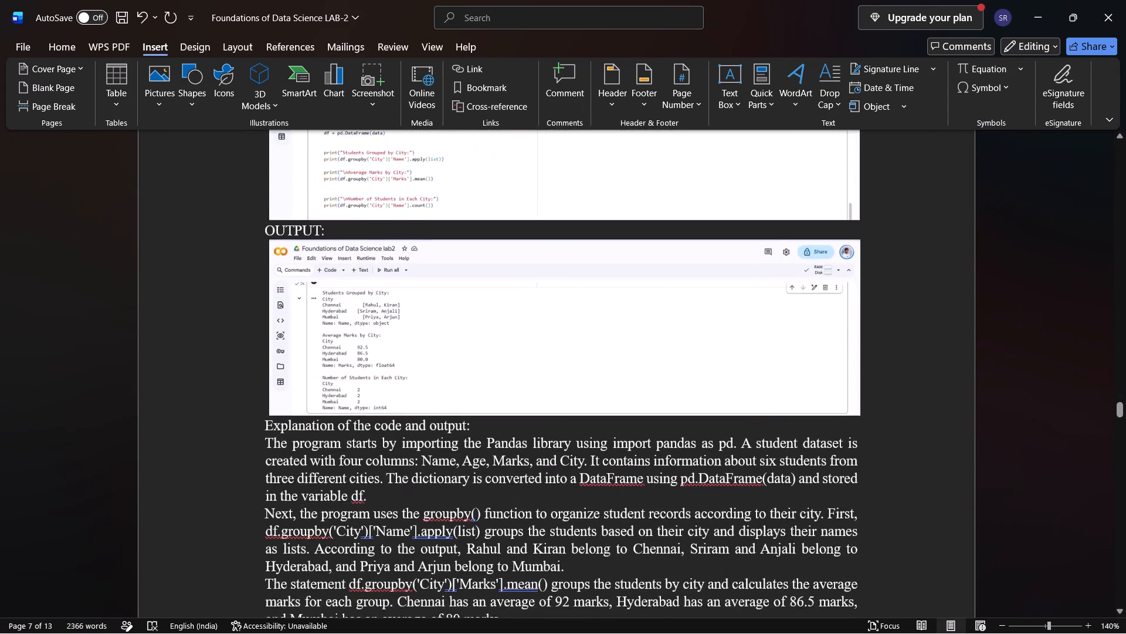
{"action": "scroll", "coordinate": [560, 266], "scroll_direction": "down", "scroll_amount": 4}
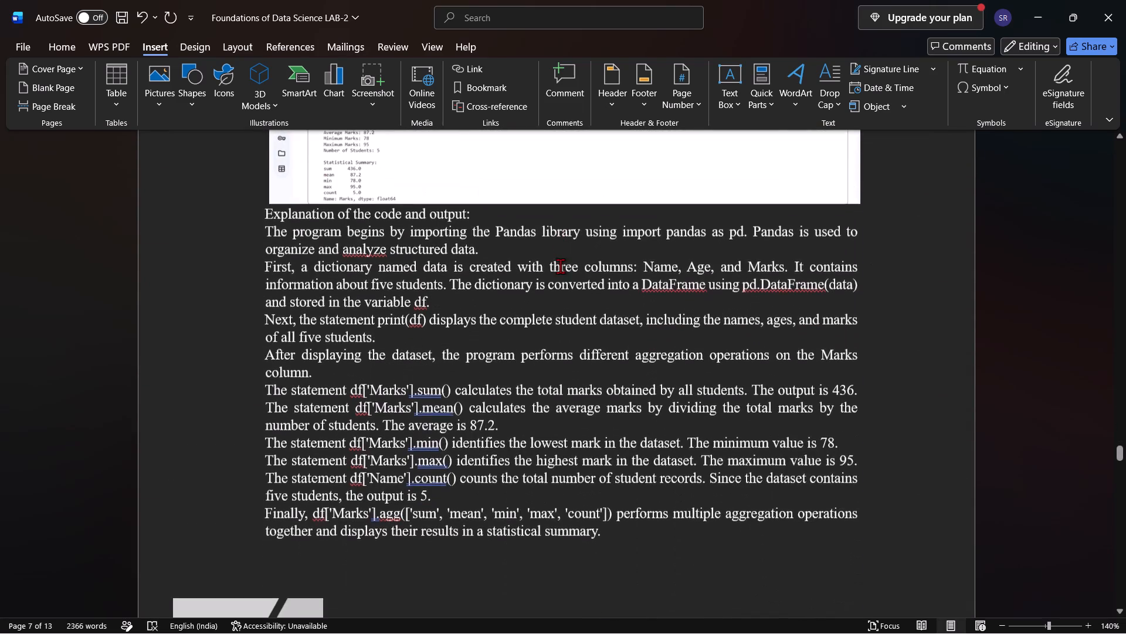
{"action": "scroll", "coordinate": [560, 266], "scroll_direction": "down", "scroll_amount": 1}
{"action": "scroll", "coordinate": [560, 266], "scroll_direction": "up", "scroll_amount": 2}
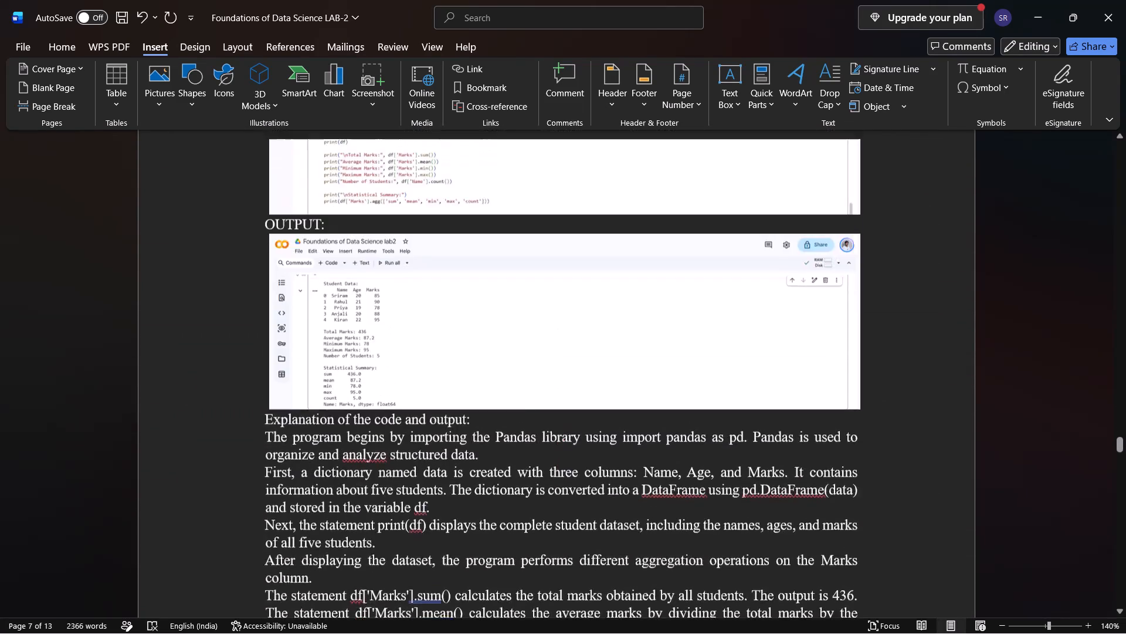
{"action": "scroll", "coordinate": [560, 266], "scroll_direction": "up", "scroll_amount": 1}
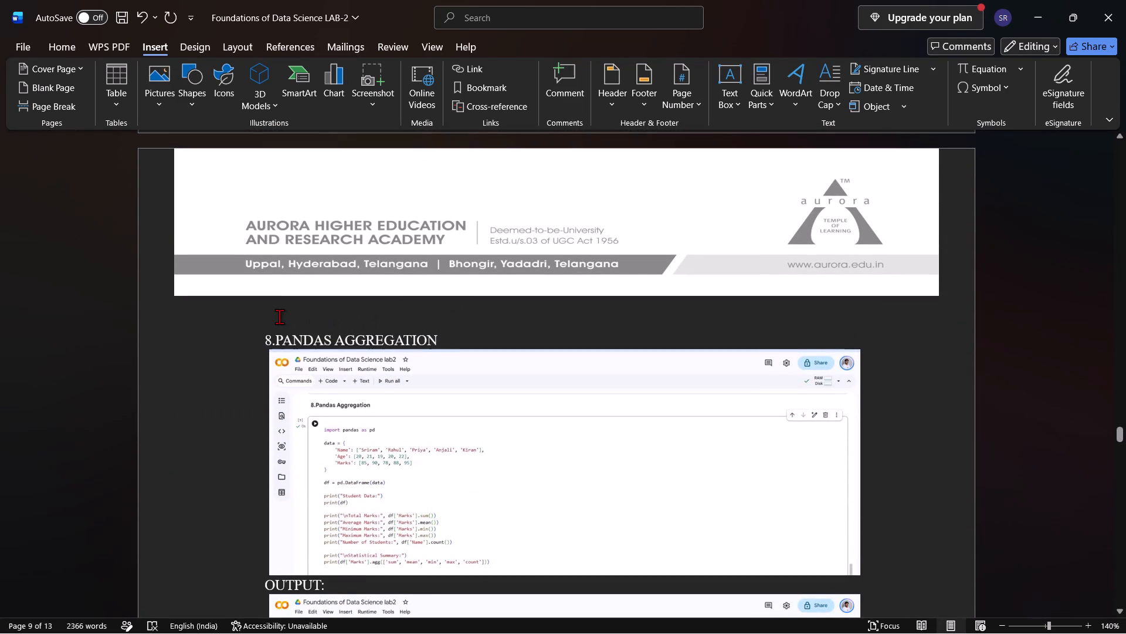
{"action": "left_click", "coordinate": [279, 316]}
{"action": "key", "text": "BackSpace"}
{"action": "key", "text": "BackSpace"}
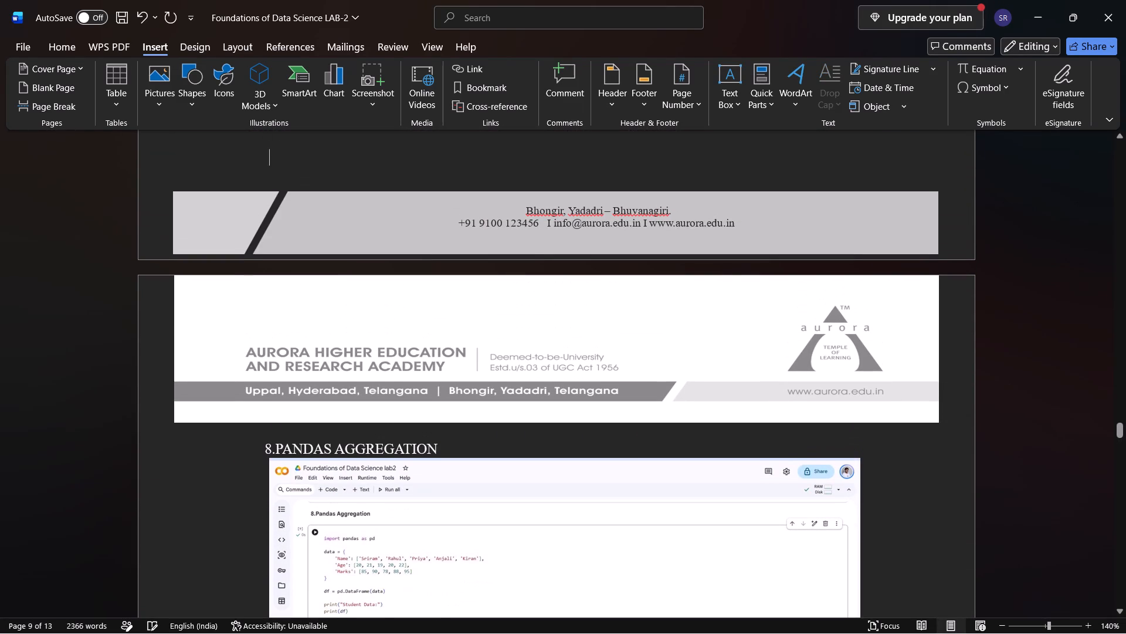
Delete the blank lines above the 9.BASIC VISUALIZATION USING MATPLITILB heading.
{"action": "scroll", "coordinate": [279, 316], "scroll_direction": "down", "scroll_amount": 1}
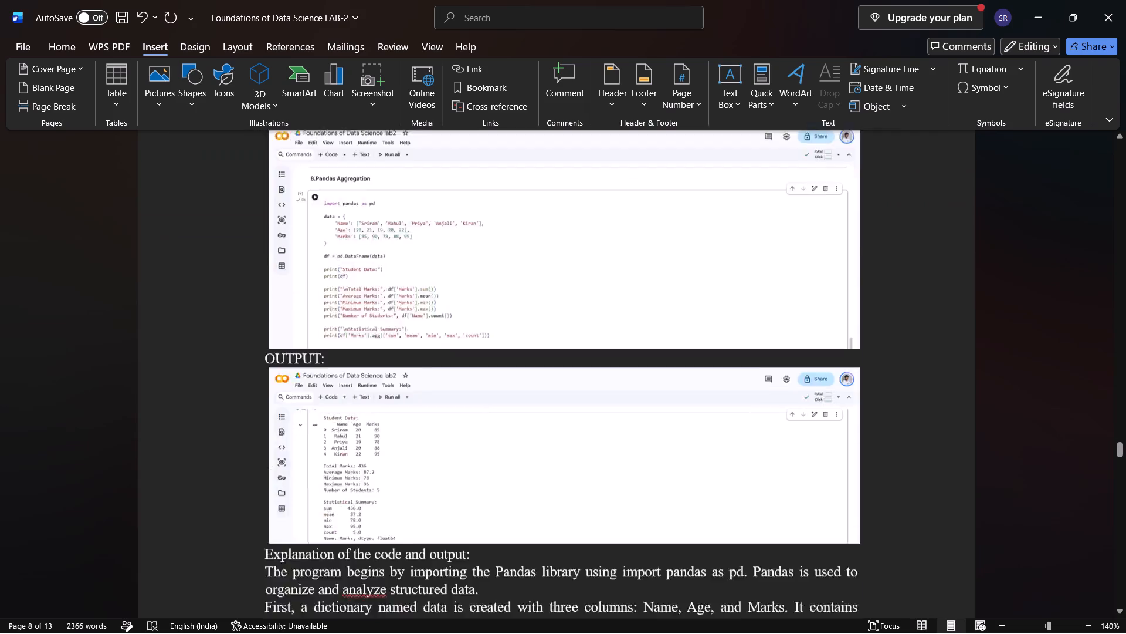
{"action": "scroll", "coordinate": [279, 316], "scroll_direction": "down", "scroll_amount": 3}
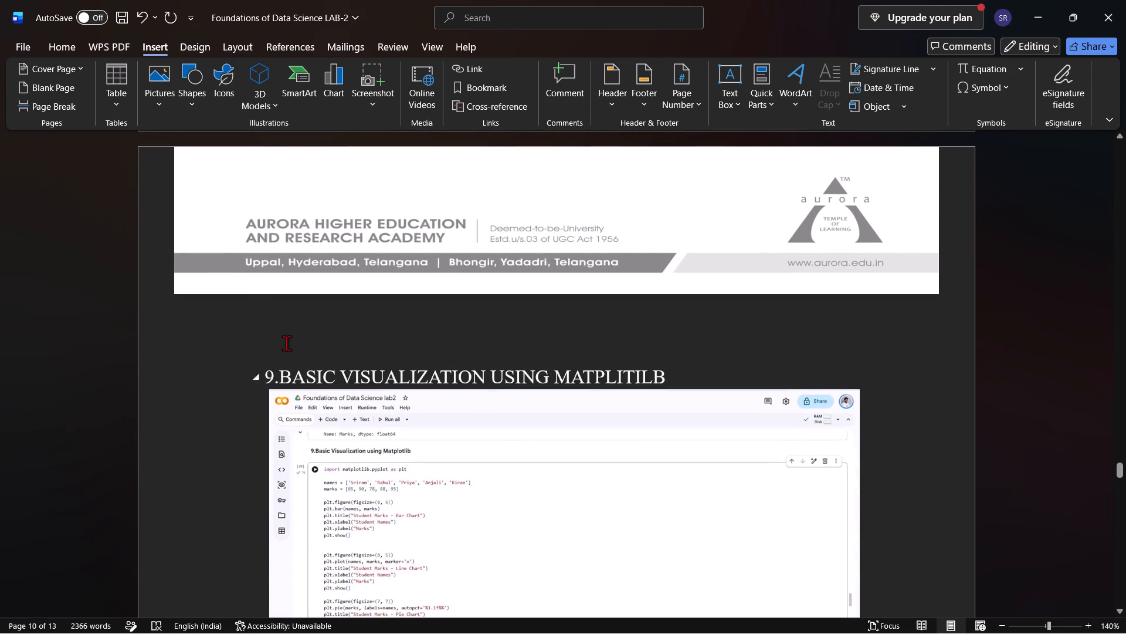
{"action": "left_click_drag", "start_coordinate": [279, 343], "coordinate": [279, 280]}
{"action": "key", "text": "BackSpace"}
{"action": "key", "text": "BackSpace"}
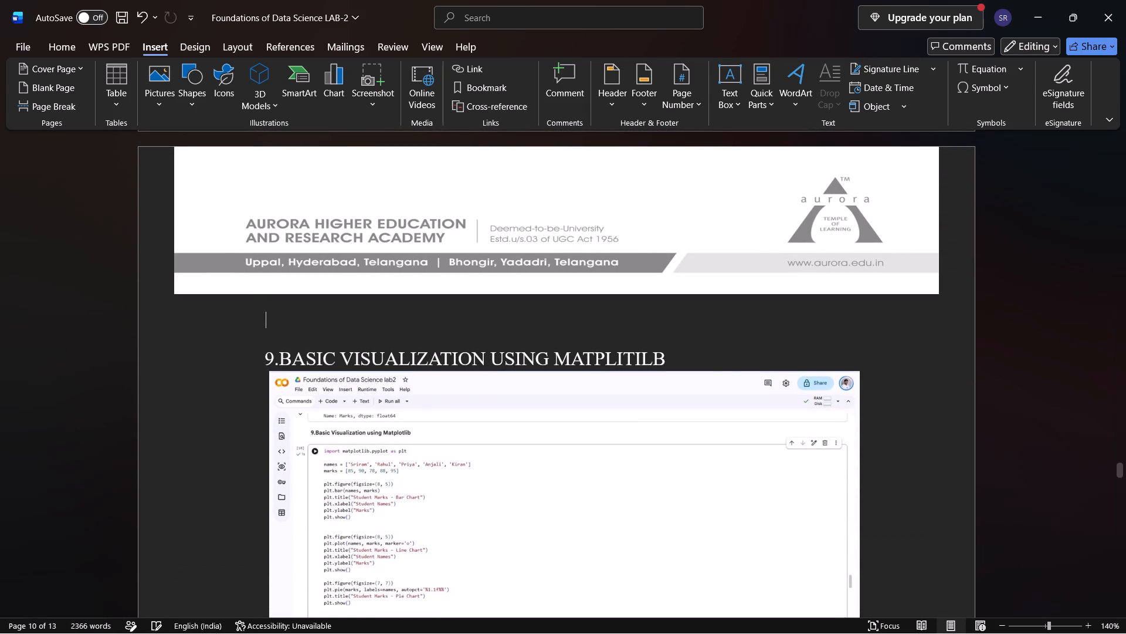
{"action": "key", "text": "BackSpace"}
Review the layout of the report's remaining visualization pages and recheck its earlier pages.
{"action": "scroll", "coordinate": [279, 280], "scroll_direction": "down", "scroll_amount": 1}
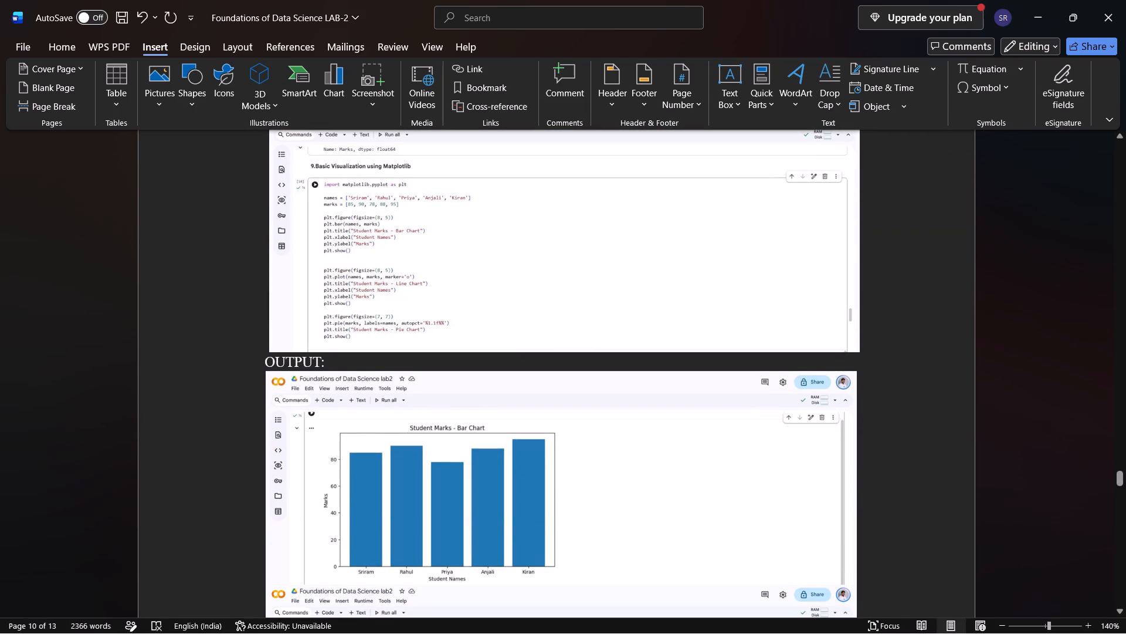
{"action": "scroll", "coordinate": [279, 280], "scroll_direction": "down", "scroll_amount": 3}
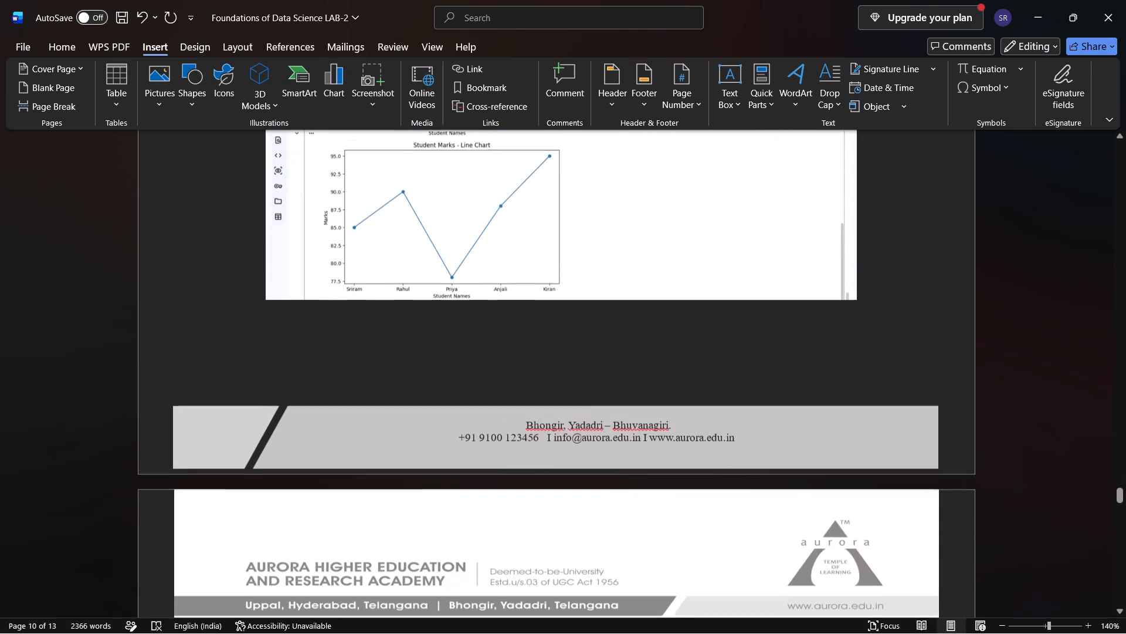
{"action": "scroll", "coordinate": [279, 280], "scroll_direction": "down", "scroll_amount": 6}
{"action": "scroll", "coordinate": [279, 280], "scroll_direction": "up", "scroll_amount": 2}
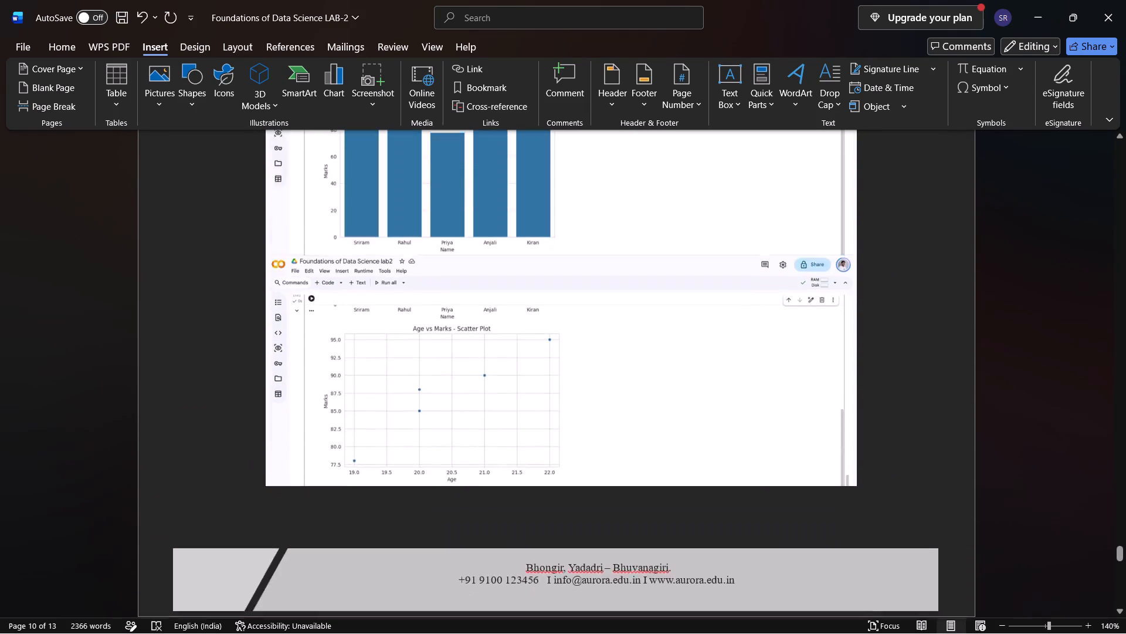
{"action": "scroll", "coordinate": [279, 280], "scroll_direction": "up", "scroll_amount": 3}
{"action": "scroll", "coordinate": [279, 280], "scroll_direction": "down", "scroll_amount": 7}
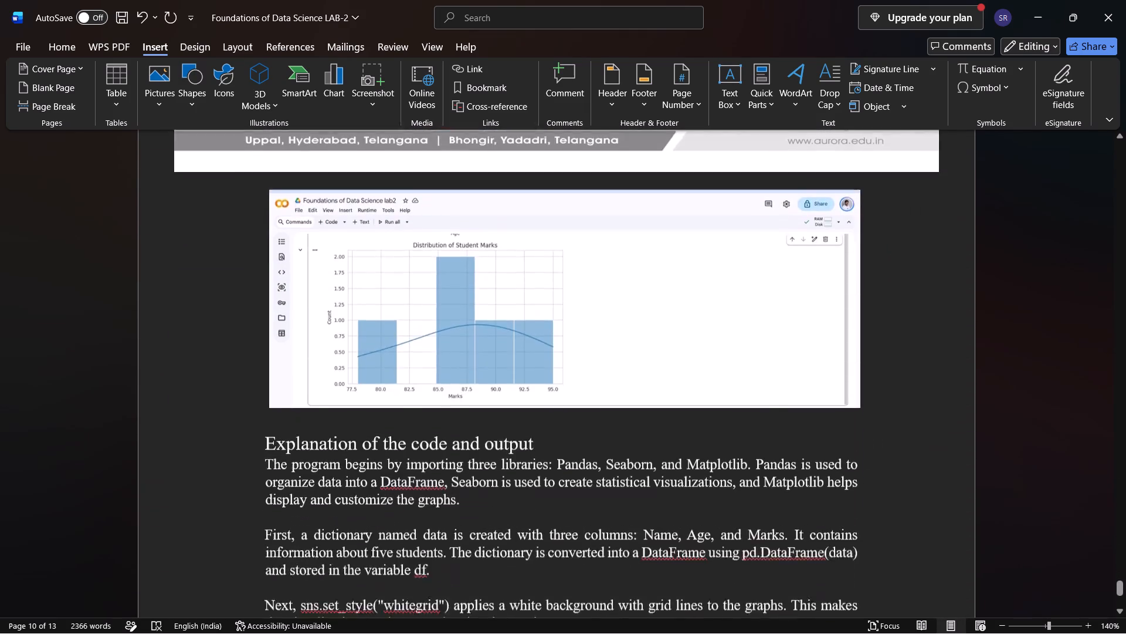
{"action": "scroll", "coordinate": [279, 280], "scroll_direction": "down", "scroll_amount": 6}
{"action": "scroll", "coordinate": [279, 280], "scroll_direction": "up", "scroll_amount": 20}
{"action": "scroll", "coordinate": [279, 280], "scroll_direction": "up", "scroll_amount": 20}
{"action": "scroll", "coordinate": [279, 280], "scroll_direction": "up", "scroll_amount": 20}
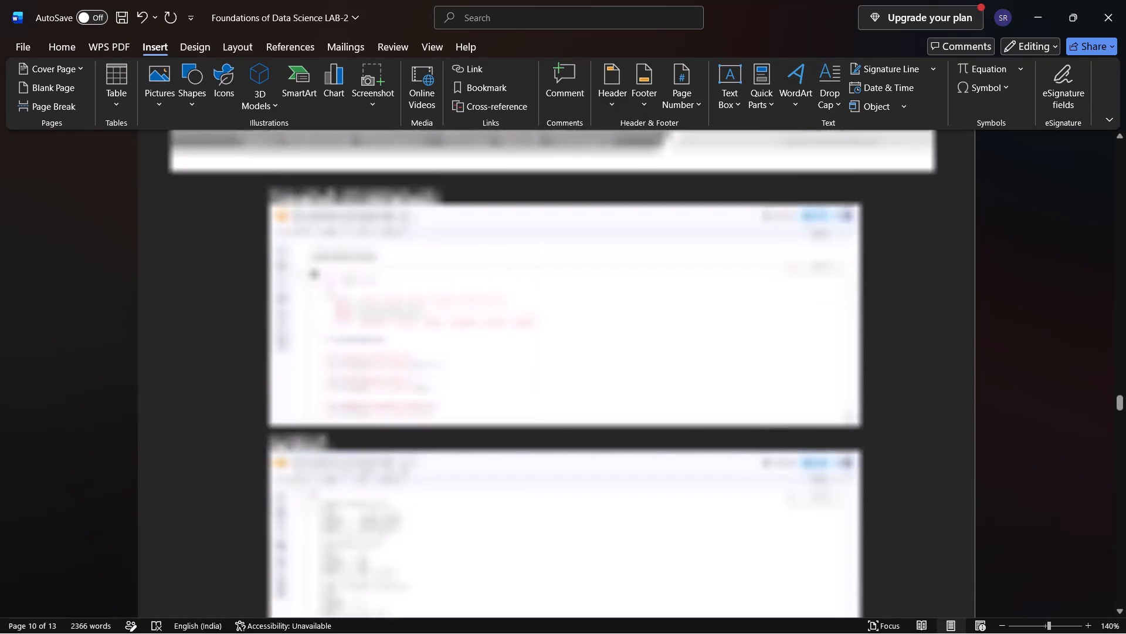
{"action": "scroll", "coordinate": [279, 280], "scroll_direction": "up", "scroll_amount": 20}
{"action": "scroll", "coordinate": [279, 280], "scroll_direction": "up", "scroll_amount": 20}
{"action": "scroll", "coordinate": [279, 280], "scroll_direction": "up", "scroll_amount": 20}
{"action": "scroll", "coordinate": [279, 280], "scroll_direction": "down", "scroll_amount": 2}
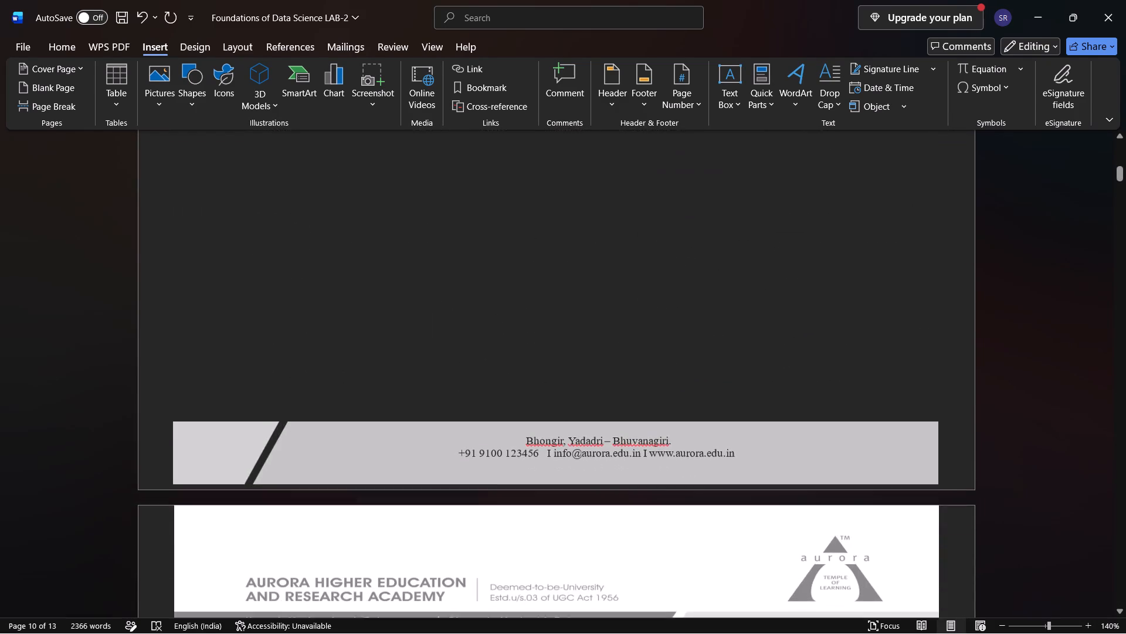
{"action": "scroll", "coordinate": [279, 280], "scroll_direction": "down", "scroll_amount": 1}
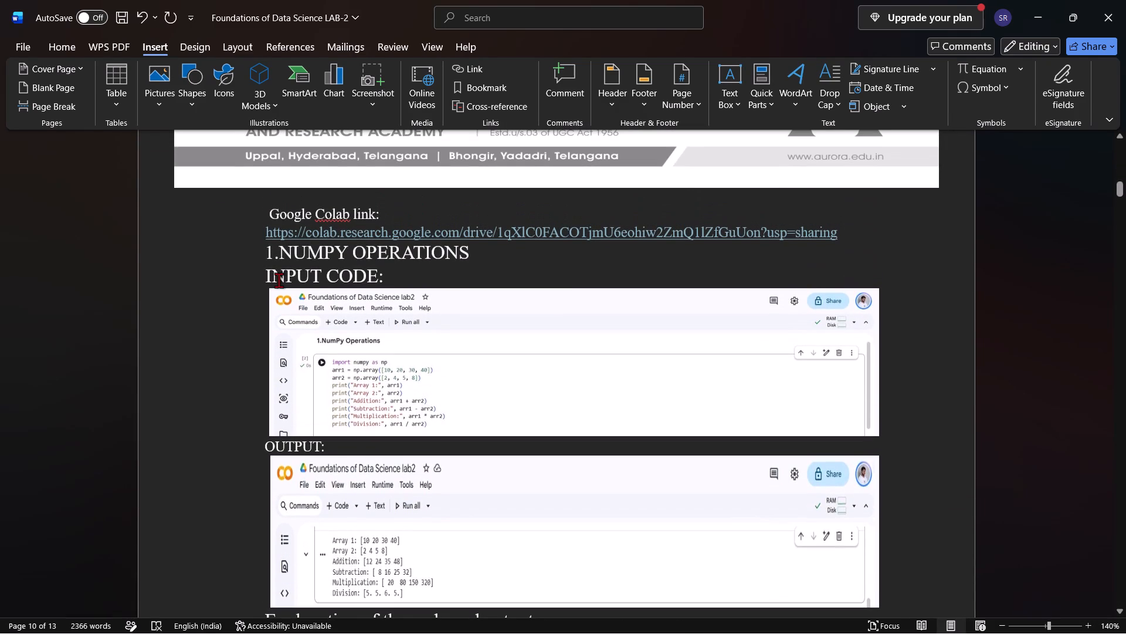
Print the whole report to PDF with Microsoft Print to PDF, saving it in Downloads as Foundation of Data Science lab2.
{"action": "key", "text": "ctrl+p"}
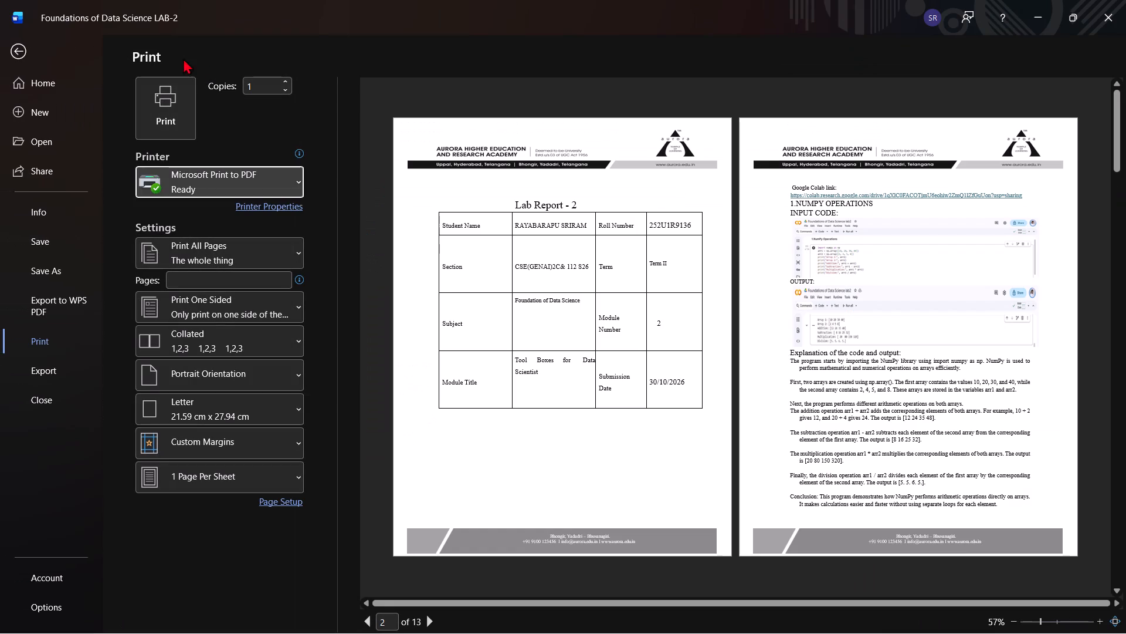
{"action": "left_click", "coordinate": [157, 96]}
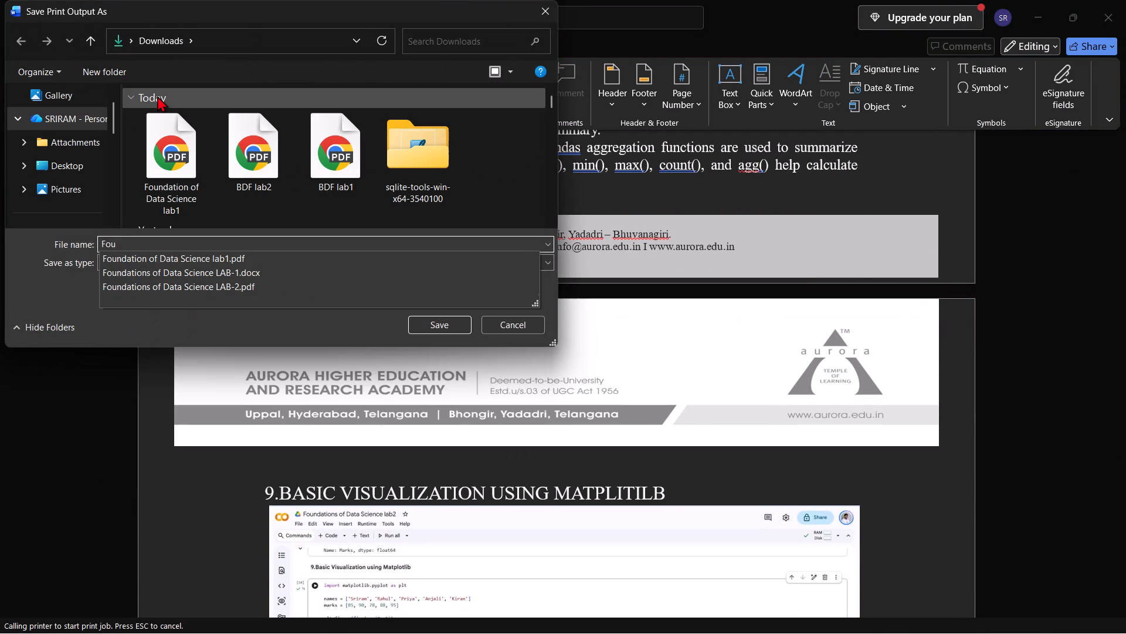
{"action": "type", "text": "ndation"}
{"action": "key", "text": "space"}
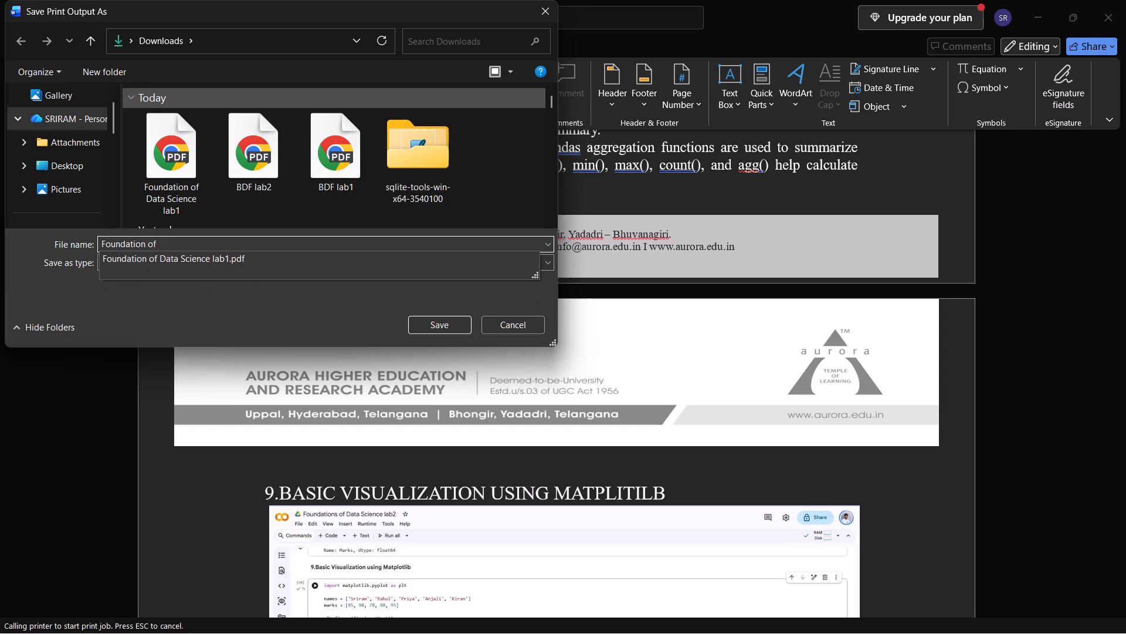
{"action": "key", "text": "BackSpace"}
{"action": "type", "text": "ta sc"}
{"action": "key", "text": "BackSpace"}
{"action": "type", "text": "cience lab"}
{"action": "key", "text": "2"}
{"action": "key", "text": "Return"}
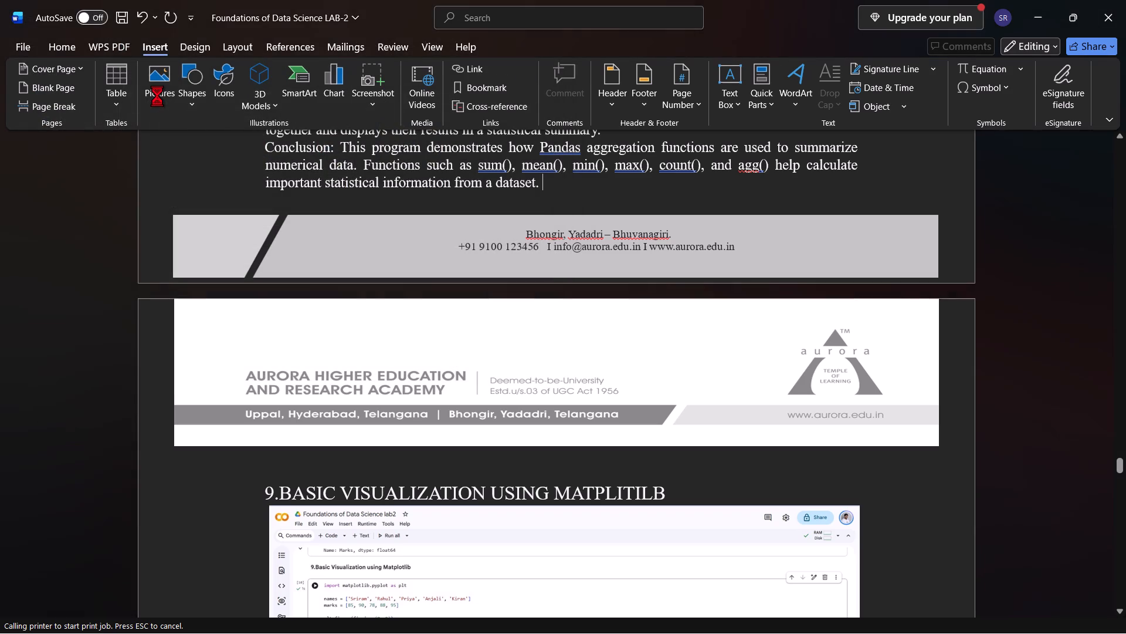